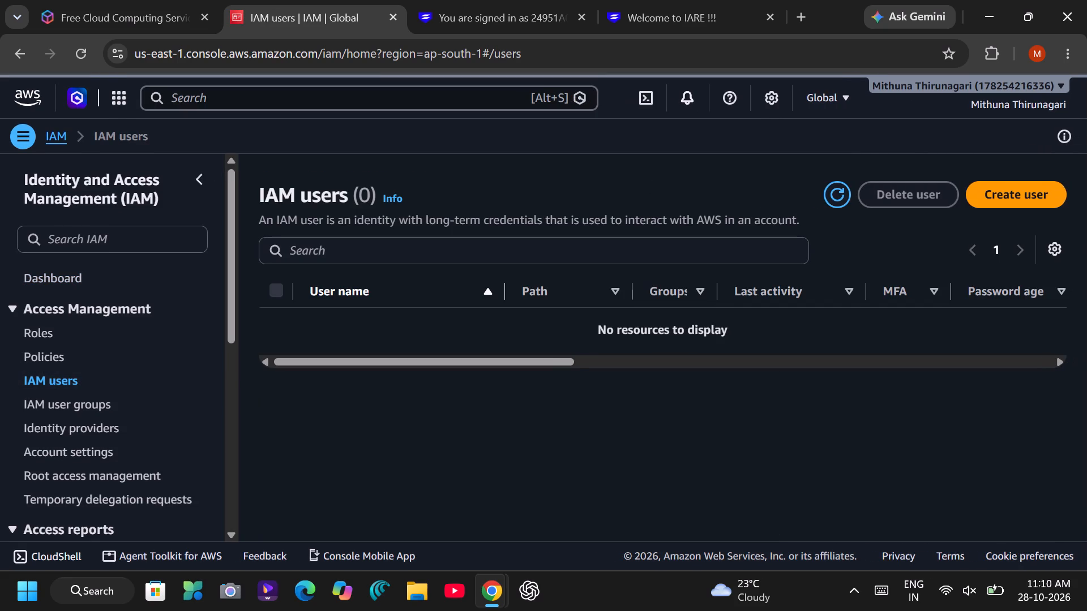
Start creating a new IAM user and enter CAD_iam_user as the user name.
{"action": "left_click", "coordinate": [1008, 190]}
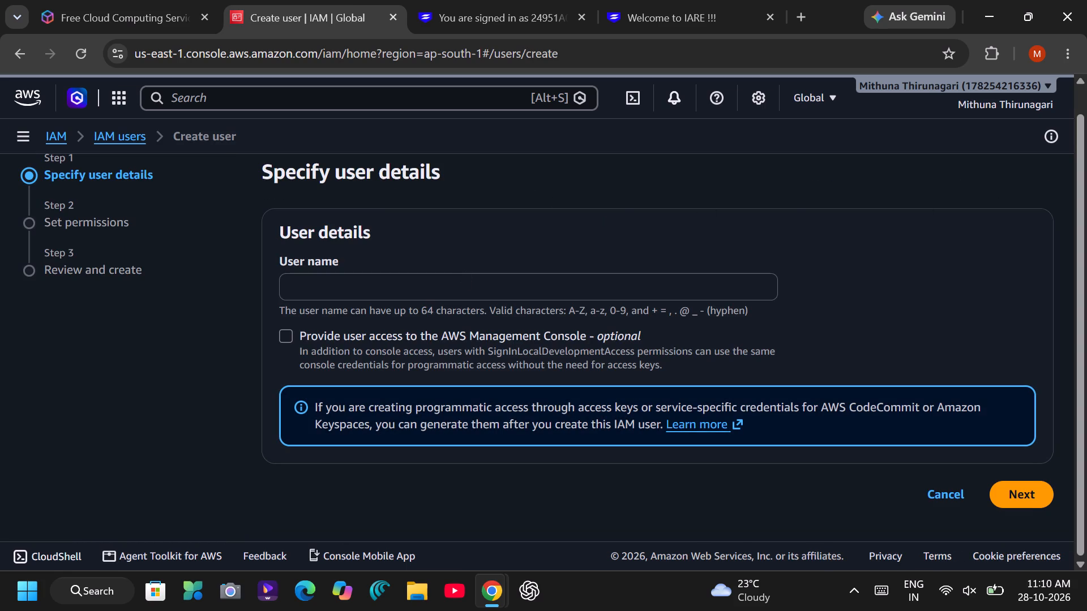
{"action": "left_click", "coordinate": [439, 288]}
{"action": "left_click", "coordinate": [419, 329]}
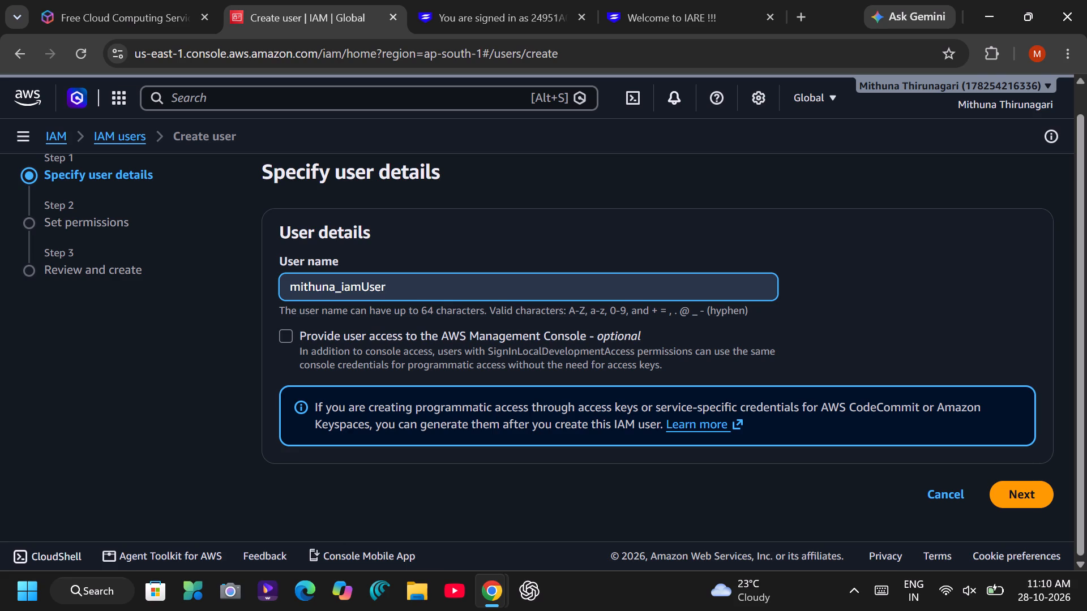
{"action": "key", "text": "ctrl+shift+Left"}
{"action": "type", "text": "CAD_i"}
{"action": "key", "text": "BackSpace"}
{"action": "key", "text": "shift+a"}
{"action": "key", "text": "BackSpace"}
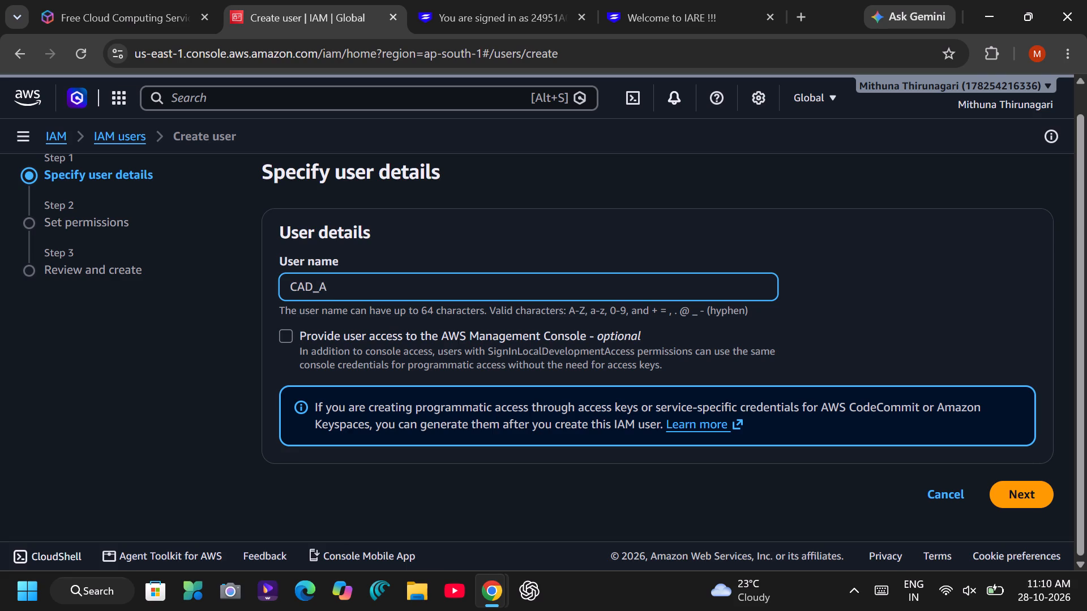
{"action": "type", "text": "iam"}
{"action": "type", "text": "_user"}
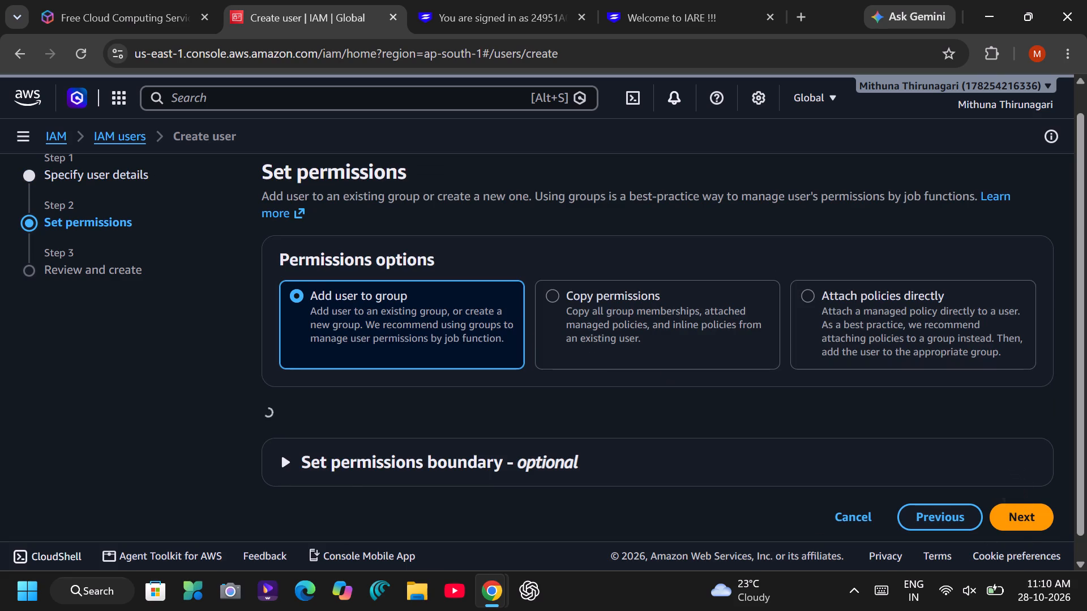
Keep the default Add user to group permissions option without creating a group and continue to the review stage.
{"action": "scroll", "coordinate": [787, 377], "scroll_direction": "down", "scroll_amount": 3}
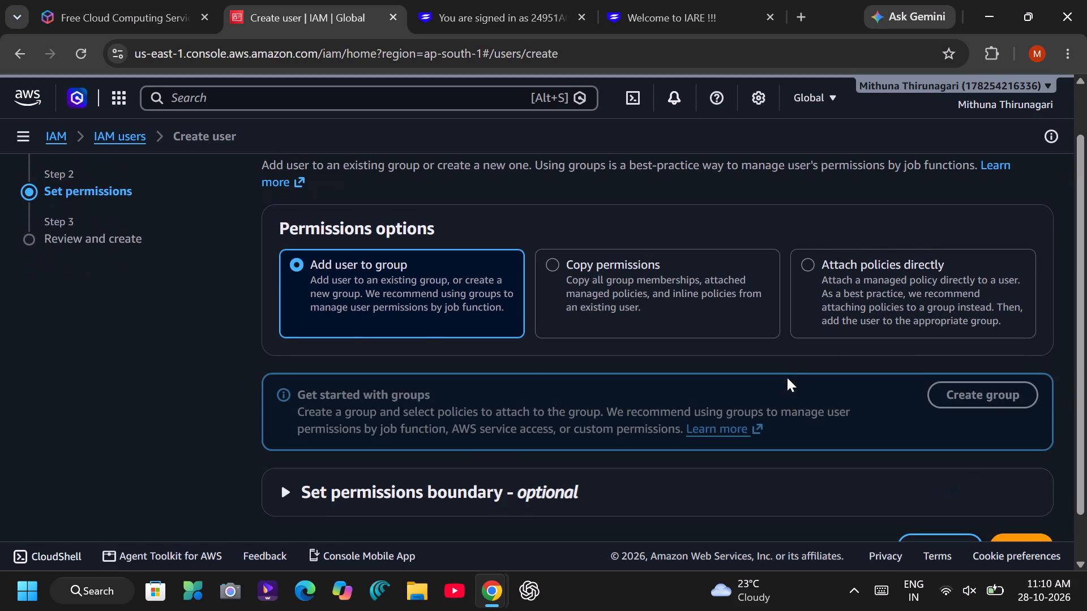
{"action": "scroll", "coordinate": [828, 345], "scroll_direction": "down", "scroll_amount": 3}
{"action": "scroll", "coordinate": [828, 345], "scroll_direction": "up", "scroll_amount": 3}
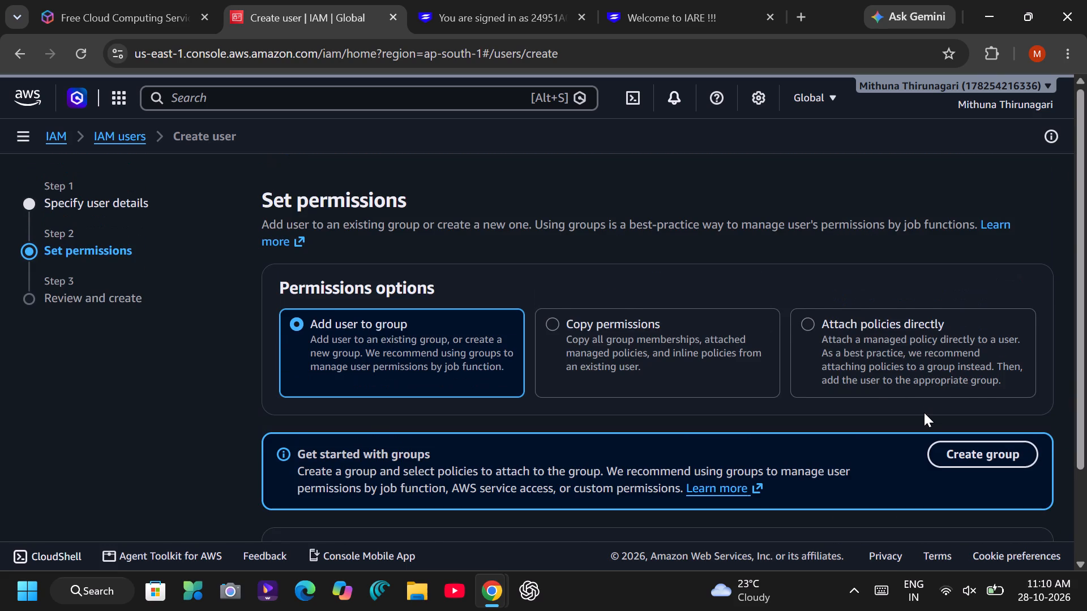
{"action": "scroll", "coordinate": [924, 412], "scroll_direction": "down", "scroll_amount": 4}
{"action": "left_click", "coordinate": [1018, 491]}
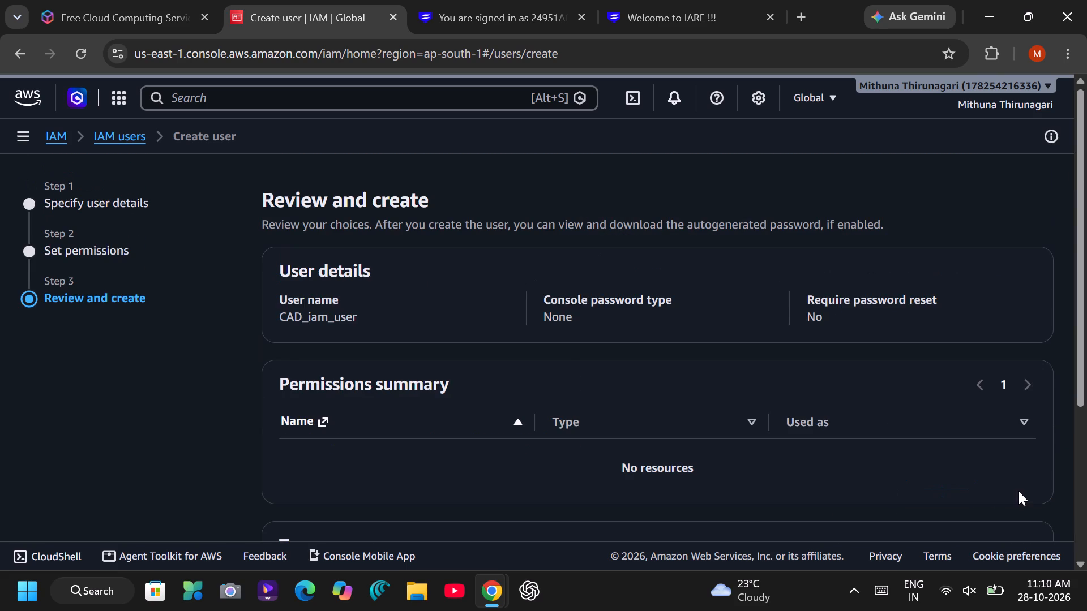
Review the new user's permissions summary and tags, and create the user without adding any tags.
{"action": "scroll", "coordinate": [742, 363], "scroll_direction": "down", "scroll_amount": 4}
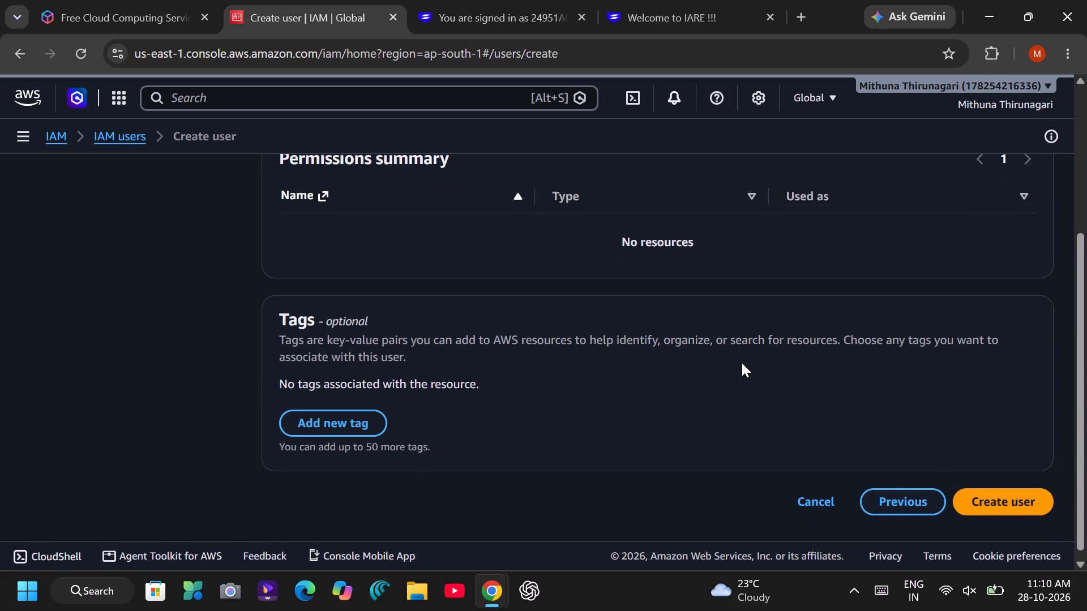
{"action": "scroll", "coordinate": [742, 363], "scroll_direction": "up", "scroll_amount": 3}
{"action": "scroll", "coordinate": [742, 363], "scroll_direction": "down", "scroll_amount": 3}
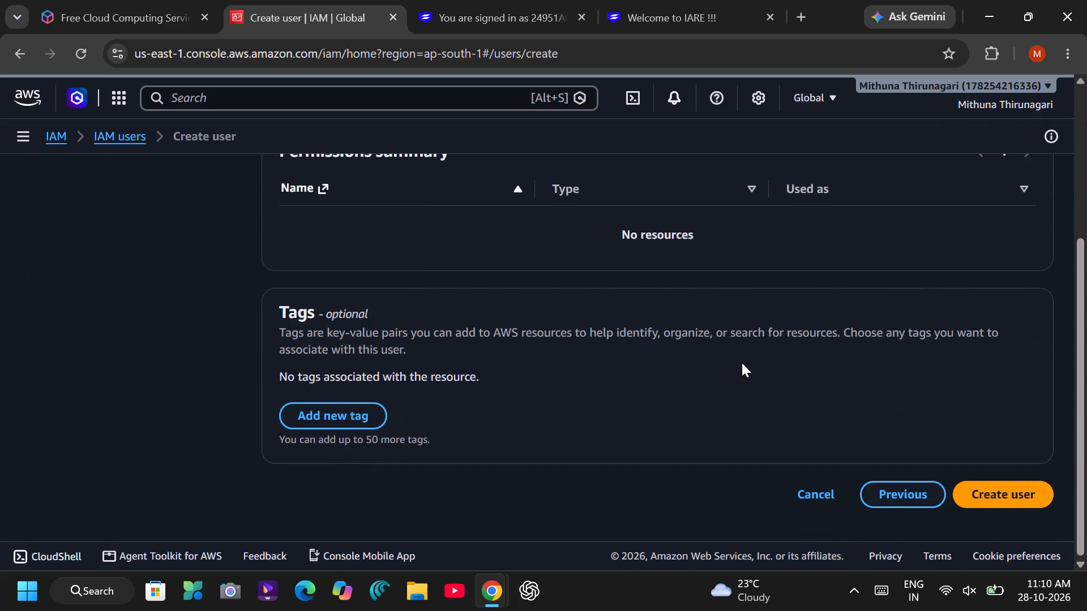
{"action": "scroll", "coordinate": [742, 363], "scroll_direction": "down", "scroll_amount": 1}
{"action": "left_click", "coordinate": [995, 488]}
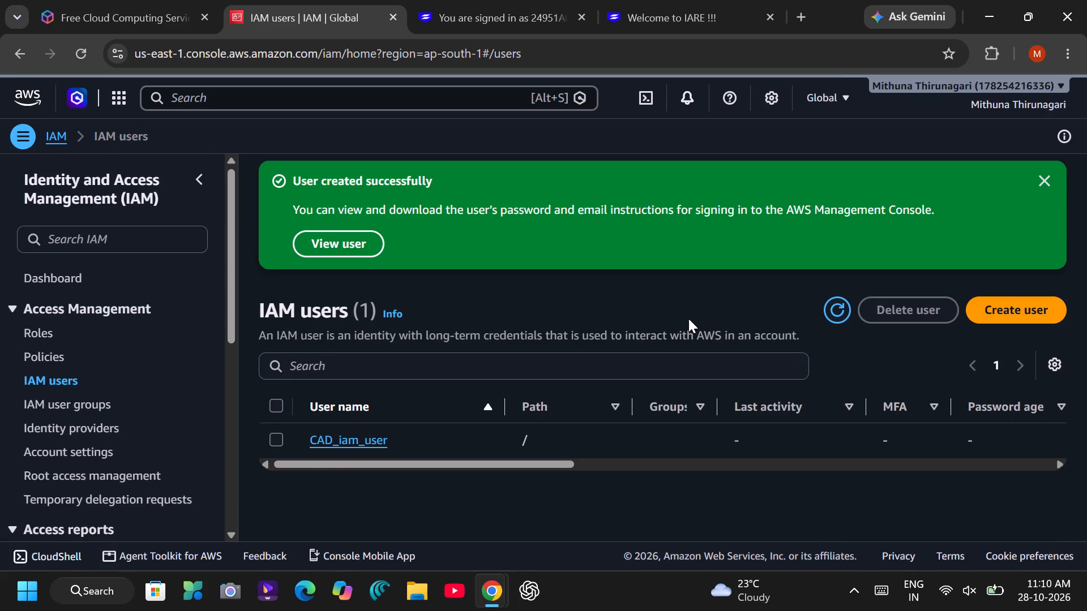
Select CAD_iam_user in the IAM users list.
{"action": "left_click", "coordinate": [283, 436]}
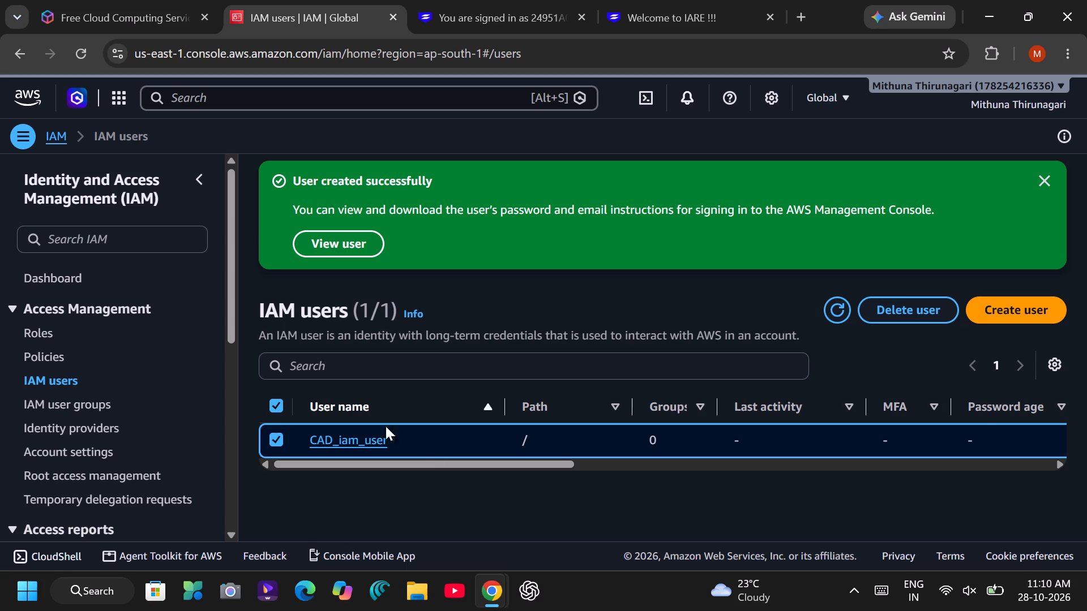
{"action": "left_click", "coordinate": [464, 506]}
{"action": "scroll", "coordinate": [780, 424], "scroll_direction": "down", "scroll_amount": 1}
{"action": "scroll", "coordinate": [780, 424], "scroll_direction": "up", "scroll_amount": 1}
{"action": "left_click", "coordinate": [197, 99]}
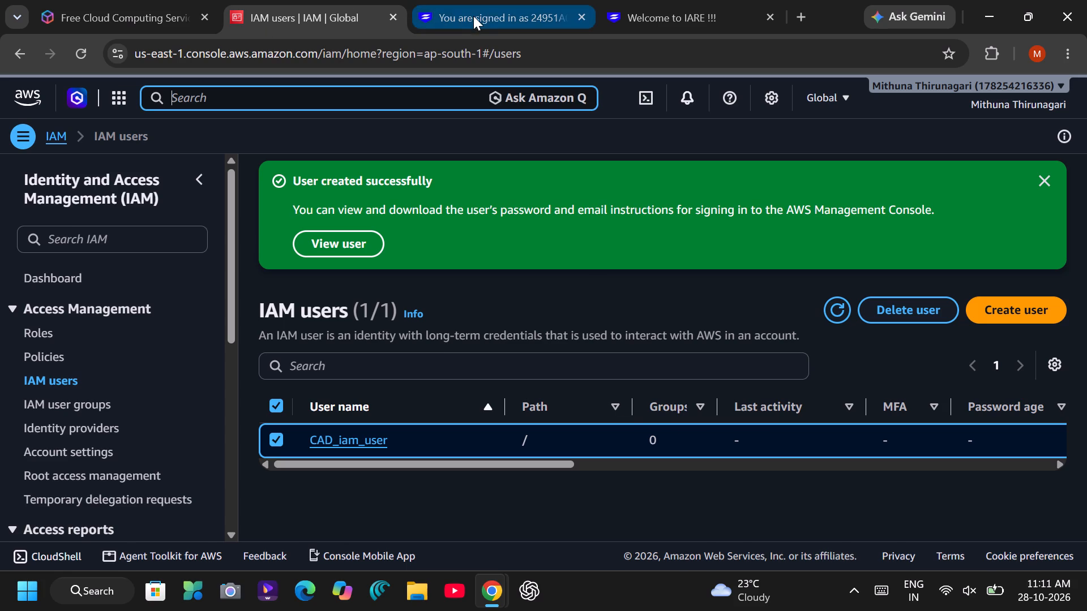
In a new browser tab, search Google for "aws management console" and open the AWS Management Console result.
{"action": "left_click", "coordinate": [799, 14]}
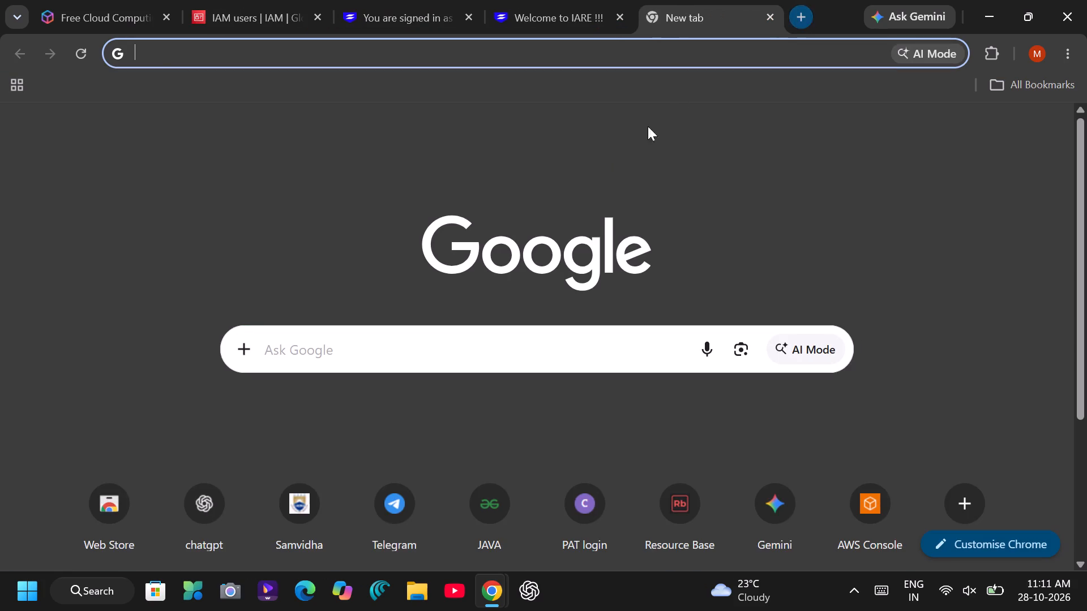
{"action": "left_click", "coordinate": [517, 354]}
{"action": "type", "text": "aws man"}
{"action": "key", "text": "Right"}
{"action": "key", "text": "Return"}
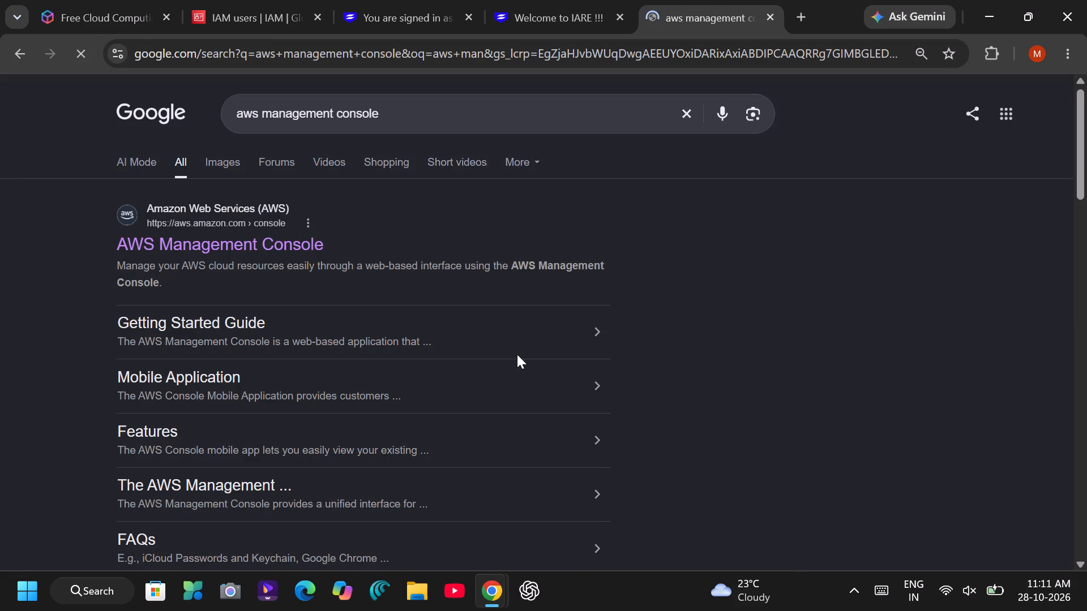
{"action": "left_click", "coordinate": [255, 251]}
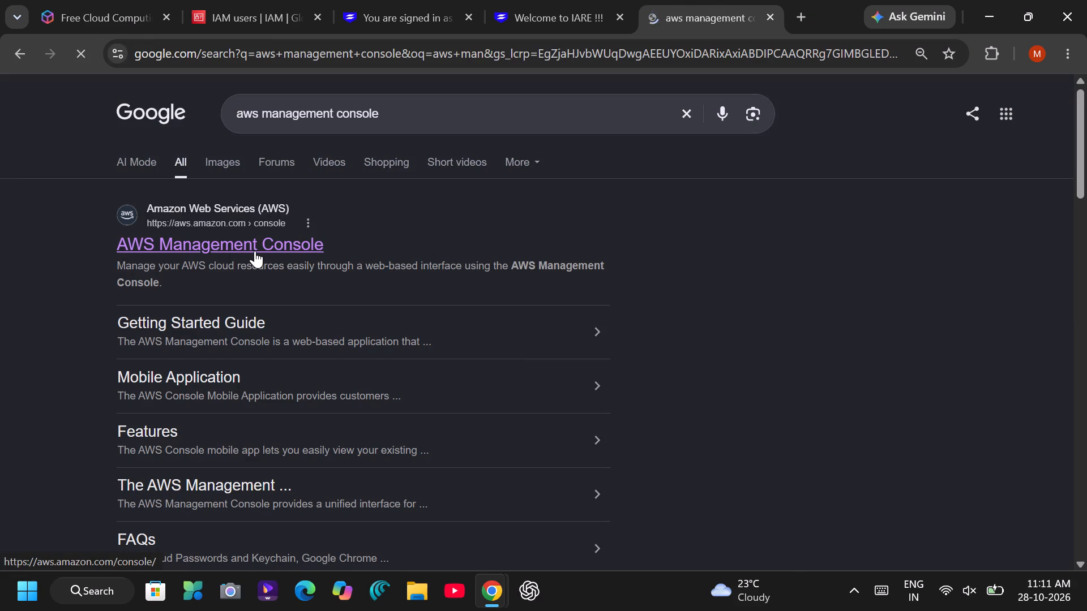
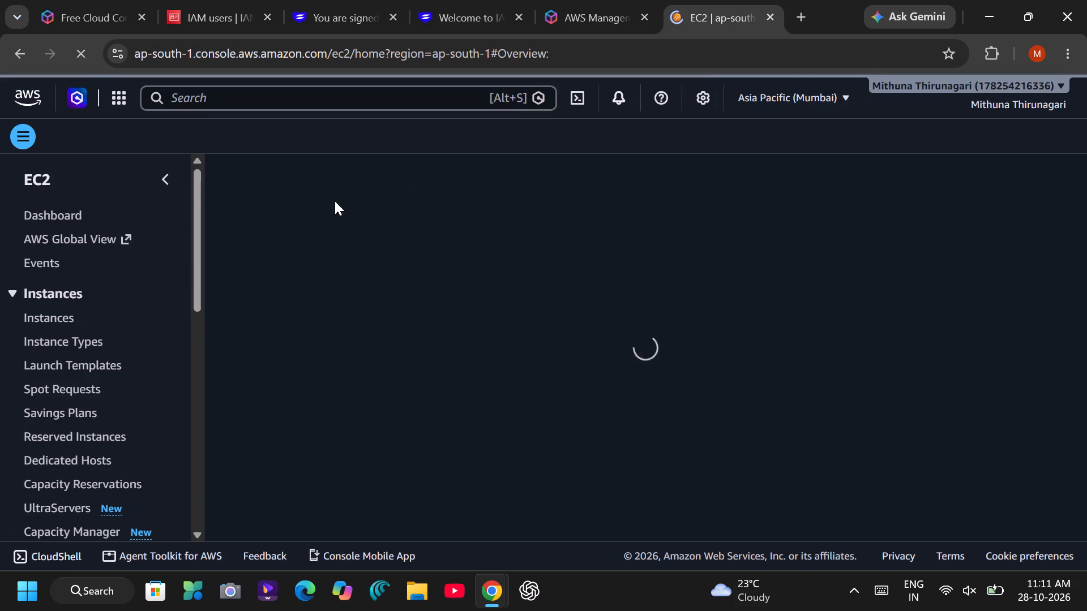
Open the list of EC2 instances and select CAD-Lab-Instance to show its details.
{"action": "left_click", "coordinate": [71, 311]}
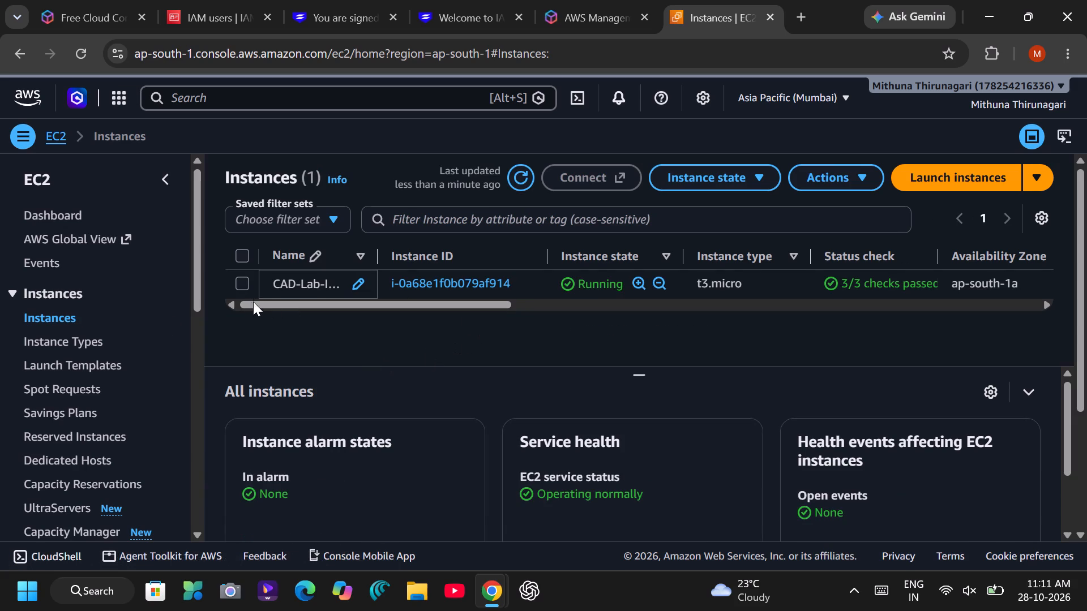
{"action": "left_click", "coordinate": [242, 279]}
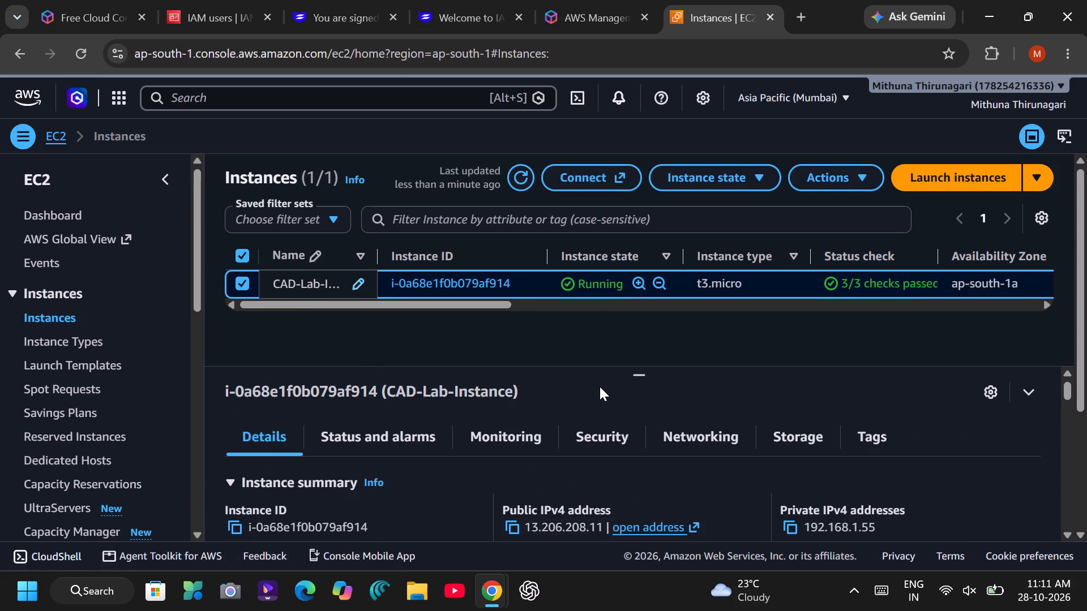
{"action": "scroll", "coordinate": [600, 386], "scroll_direction": "down", "scroll_amount": 2}
{"action": "scroll", "coordinate": [512, 460], "scroll_direction": "up", "scroll_amount": 2}
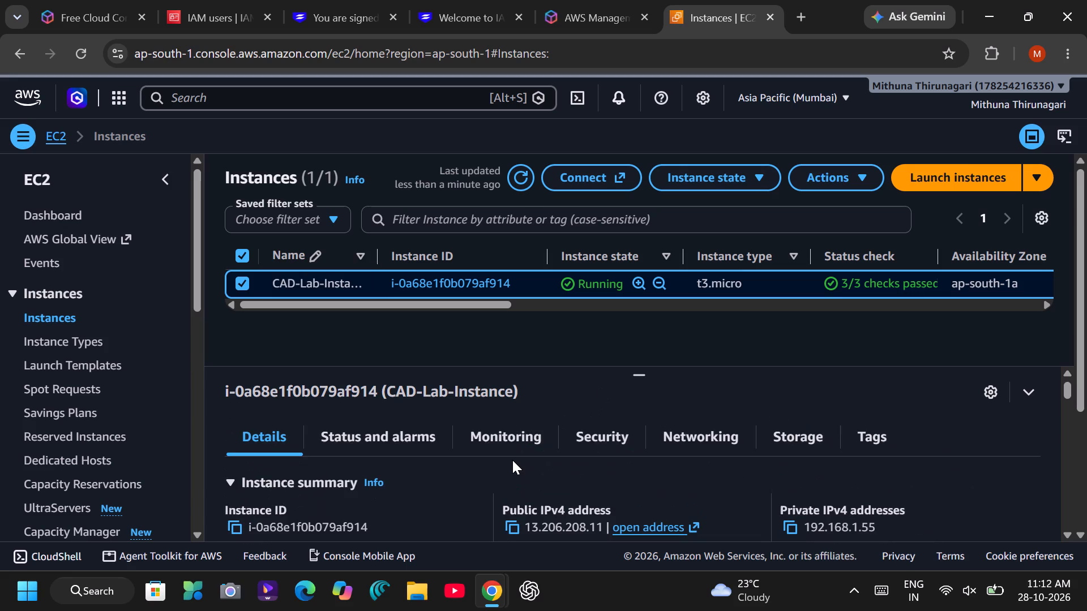
{"action": "scroll", "coordinate": [546, 342], "scroll_direction": "up", "scroll_amount": 2}
Review the available instance state options and actions for the selected CAD-Lab-Instance.
{"action": "left_click", "coordinate": [701, 174]}
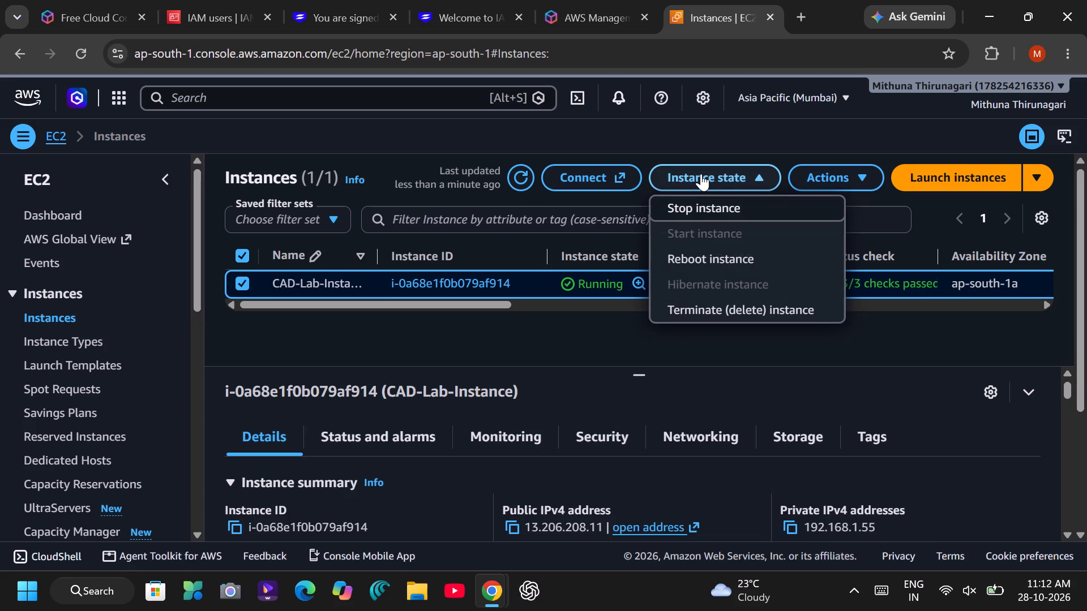
{"action": "left_click", "coordinate": [806, 170]}
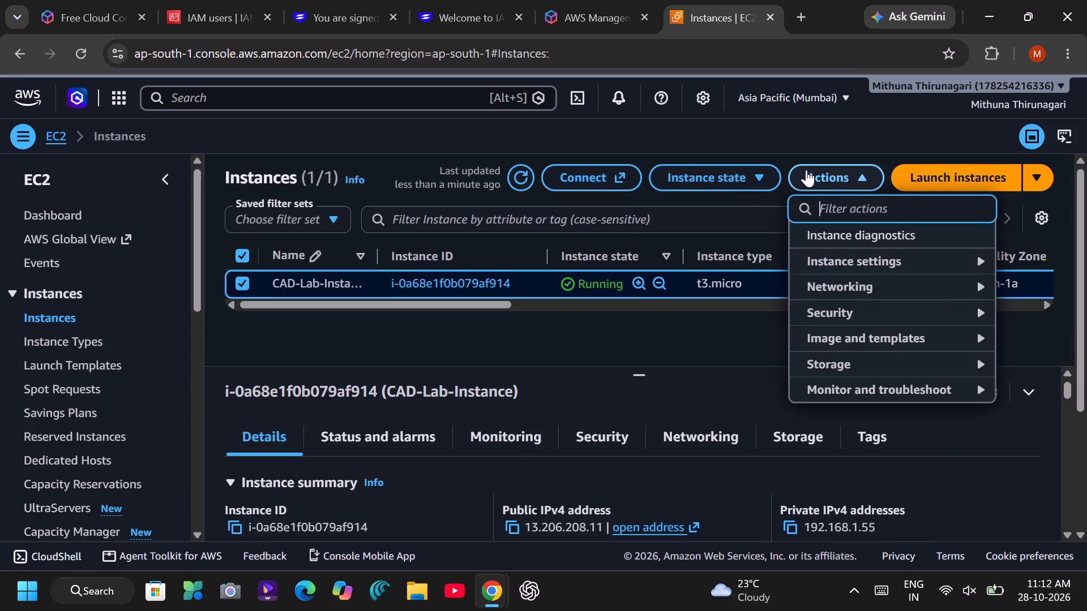
{"action": "left_click", "coordinate": [717, 171]}
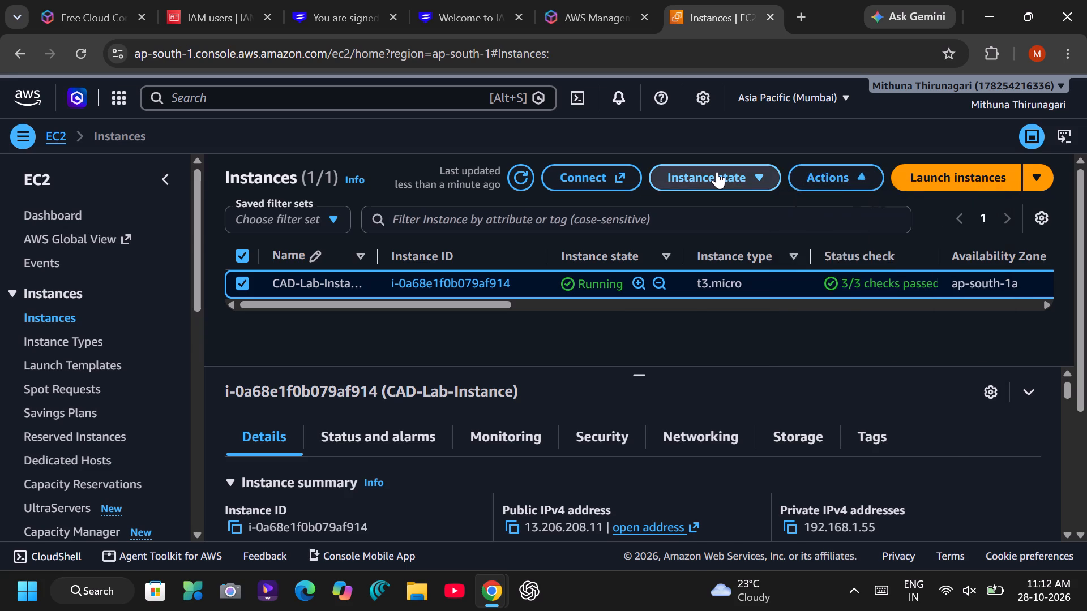
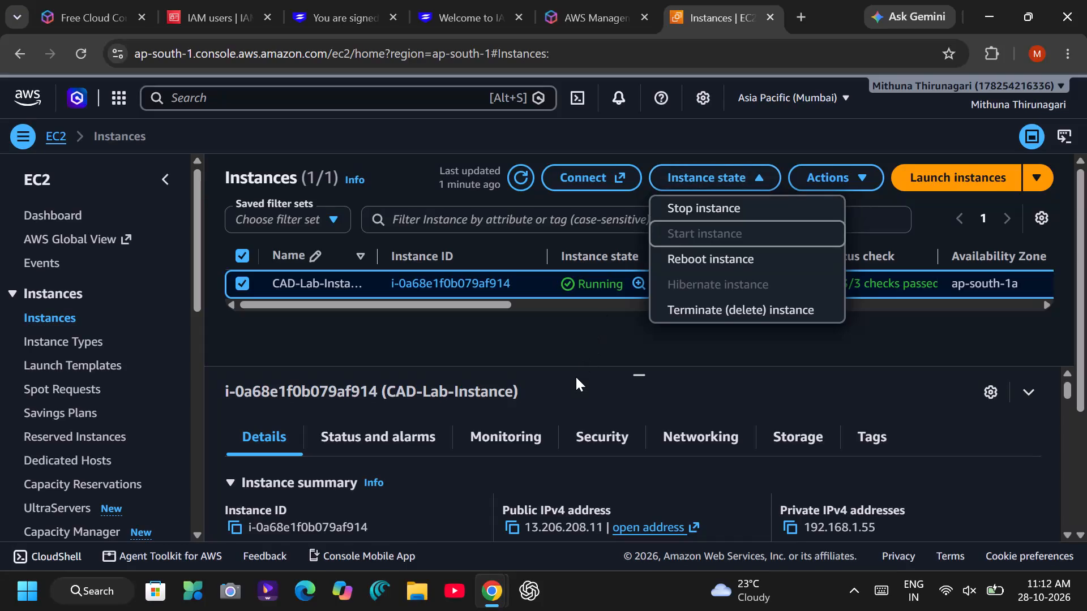
Review the instance summary details of CAD-Lab-Instance on the EC2 instances page.
{"action": "scroll", "coordinate": [576, 377], "scroll_direction": "down", "scroll_amount": 1}
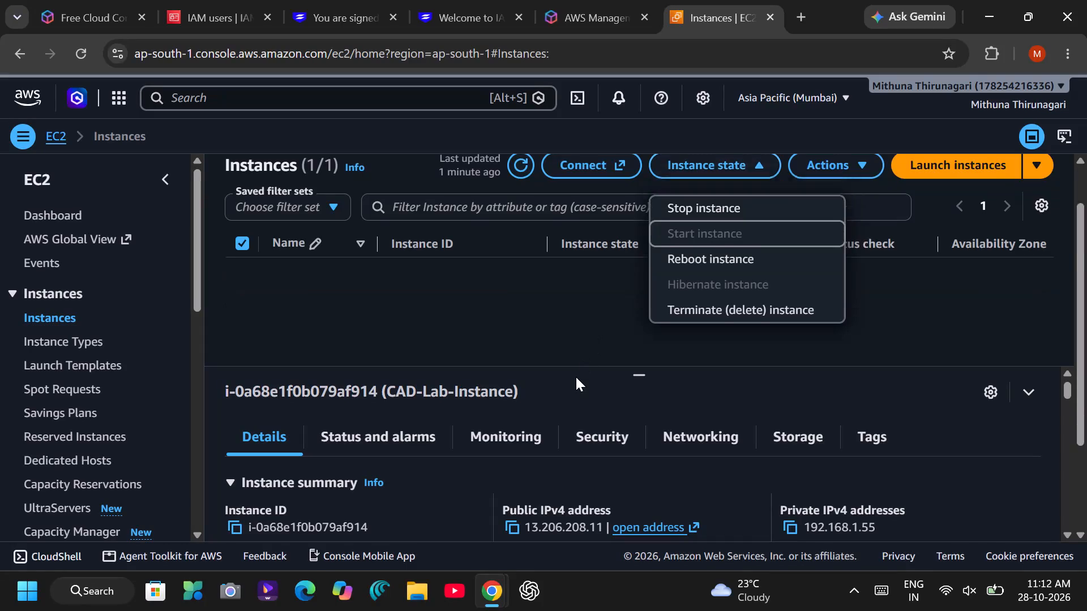
{"action": "scroll", "coordinate": [576, 377], "scroll_direction": "down", "scroll_amount": 1}
{"action": "scroll", "coordinate": [576, 377], "scroll_direction": "up", "scroll_amount": 2}
{"action": "scroll", "coordinate": [521, 492], "scroll_direction": "down", "scroll_amount": 2}
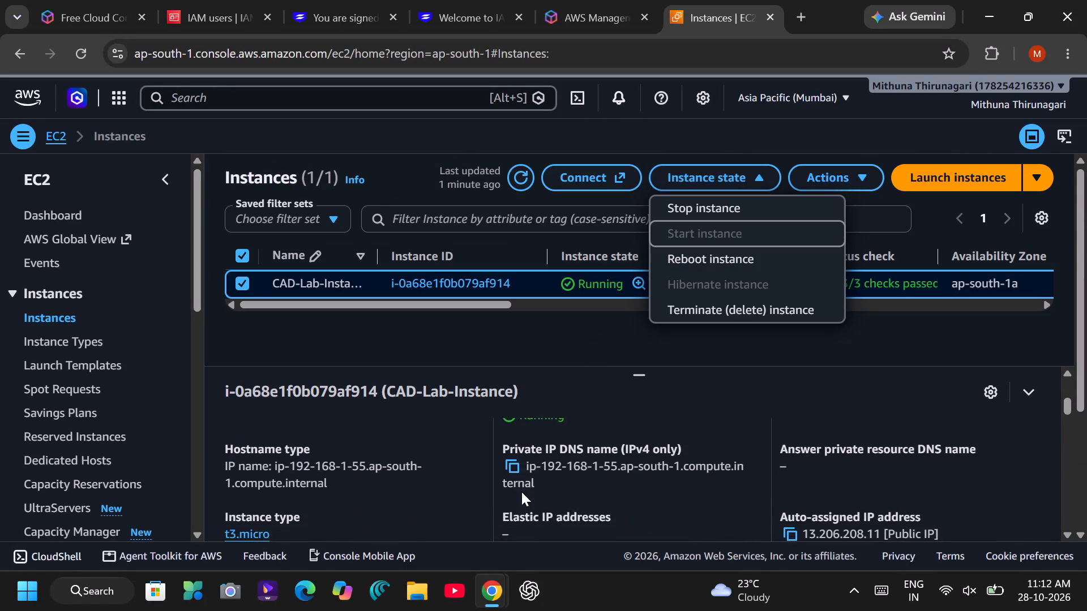
{"action": "scroll", "coordinate": [521, 492], "scroll_direction": "down", "scroll_amount": 2}
{"action": "scroll", "coordinate": [521, 492], "scroll_direction": "up", "scroll_amount": 3}
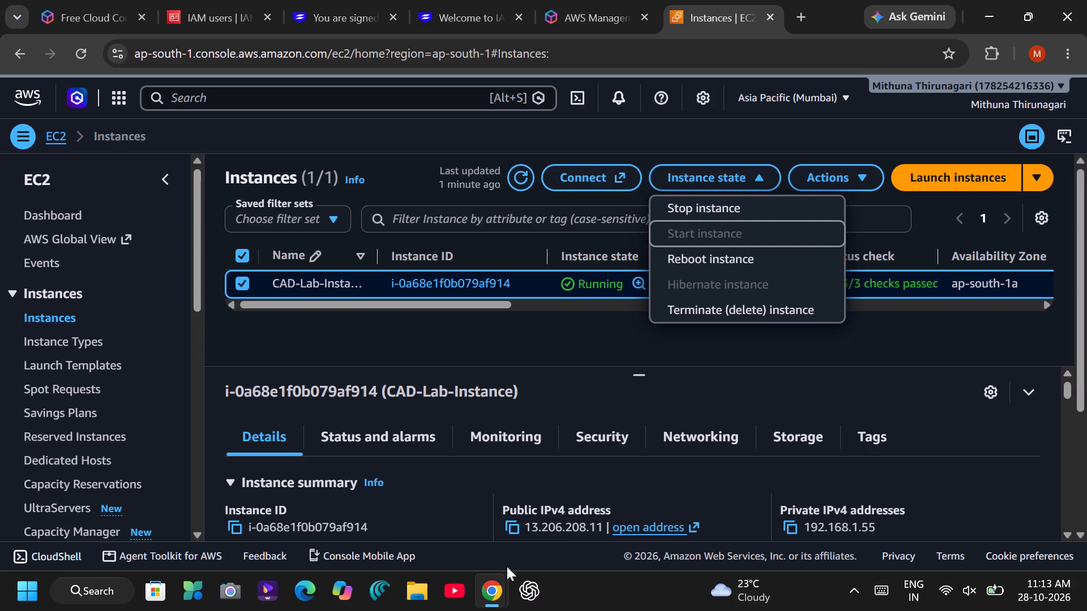
{"action": "key", "text": "alt+Tab"}
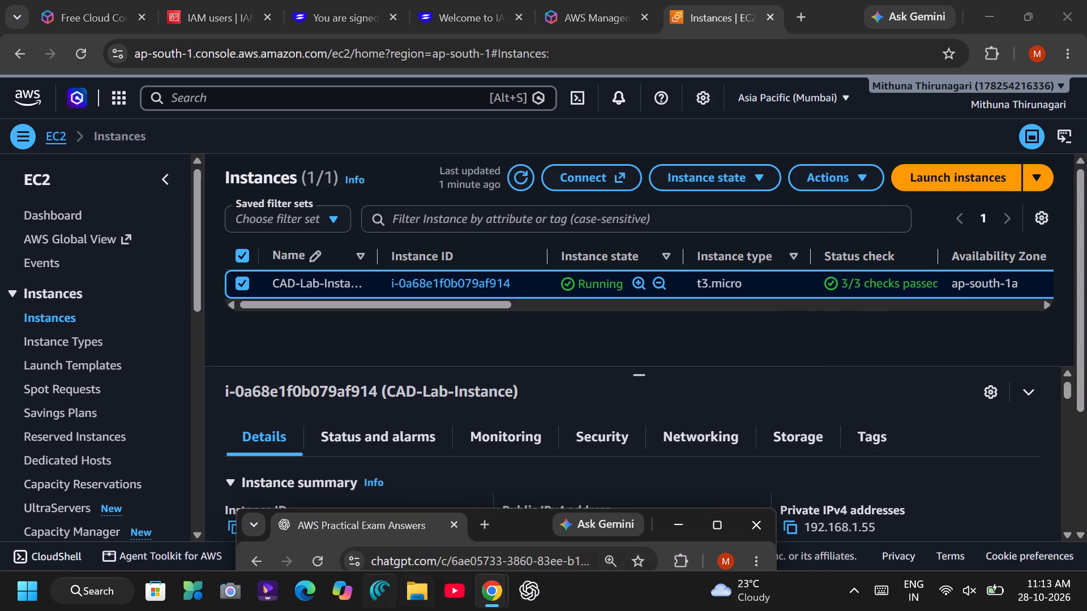
{"action": "left_click_drag", "start_coordinate": [505, 514], "coordinate": [474, 345]}
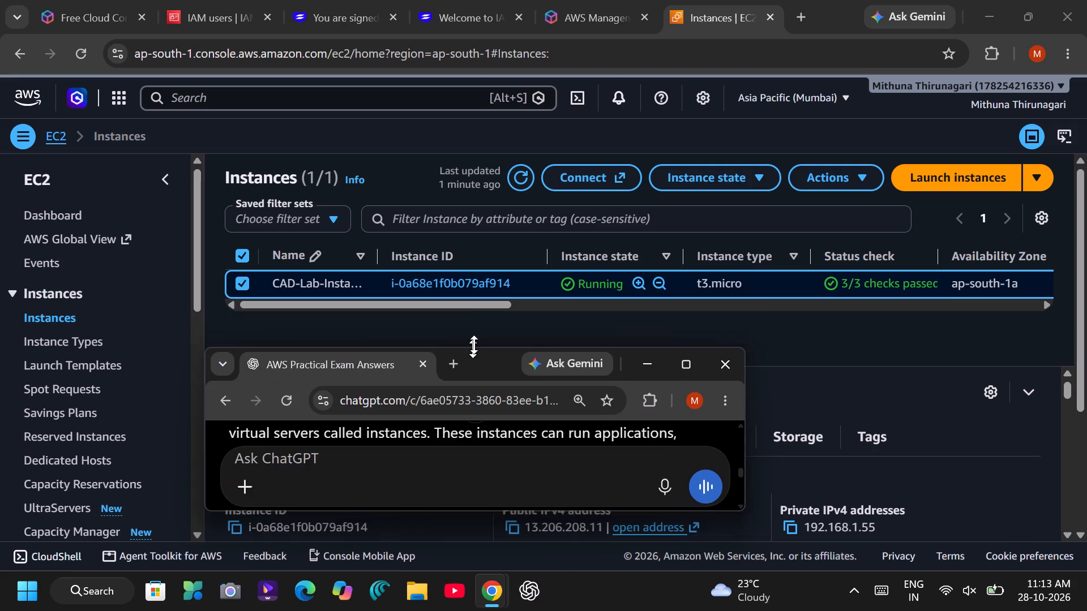
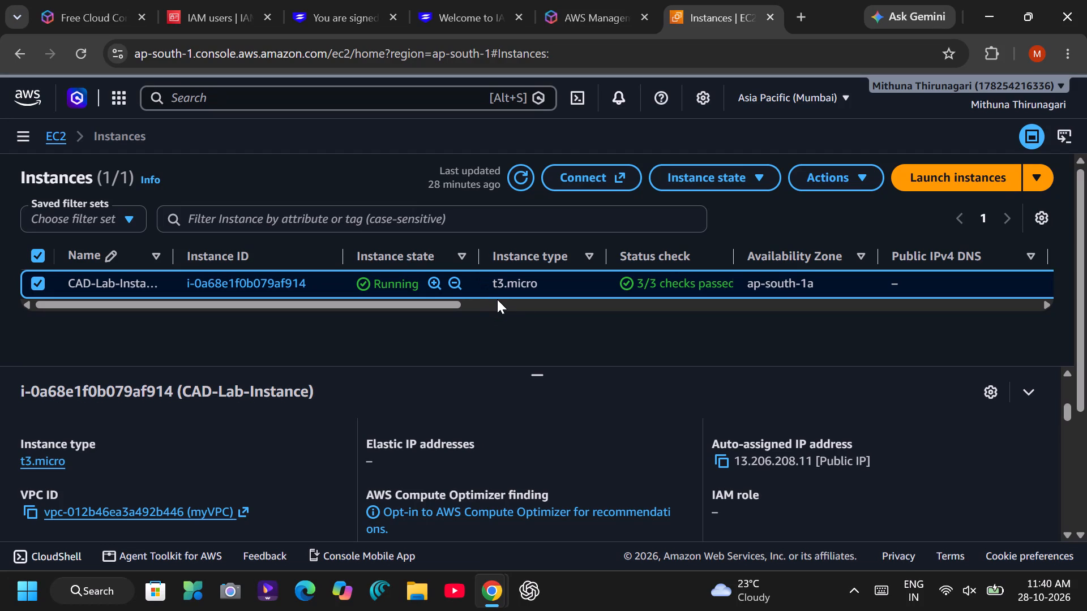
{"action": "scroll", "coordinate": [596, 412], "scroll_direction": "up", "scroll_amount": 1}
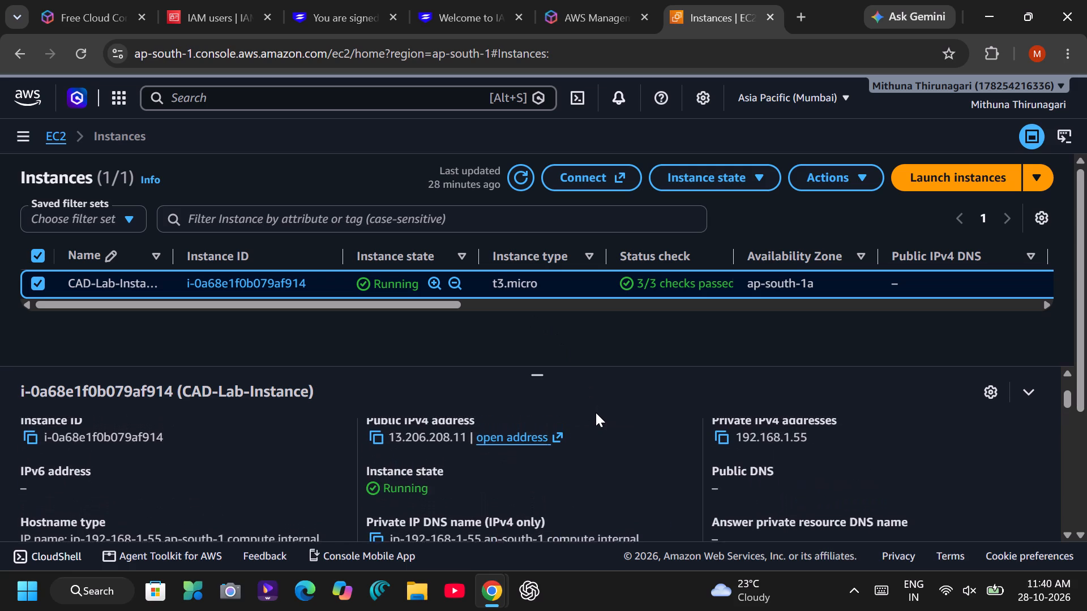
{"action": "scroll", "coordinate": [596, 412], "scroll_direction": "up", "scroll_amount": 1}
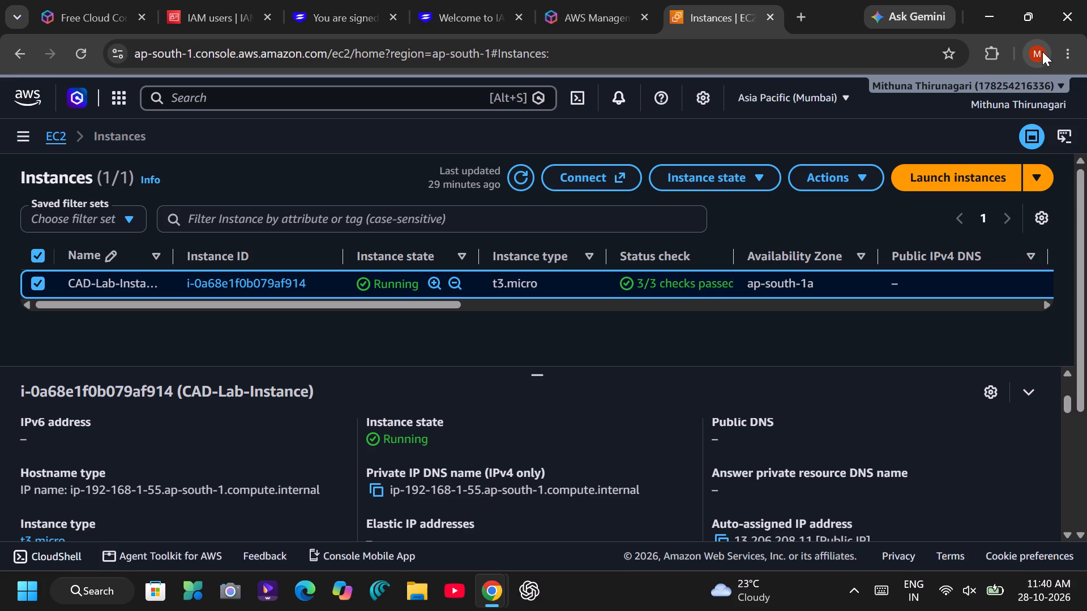
Search the web for "aws management console" in a new browser tab and go through the AWS site's console sign-in to Console Home.
{"action": "left_click", "coordinate": [798, 10]}
{"action": "type", "text": "AWS"}
{"action": "key", "text": "Return"}
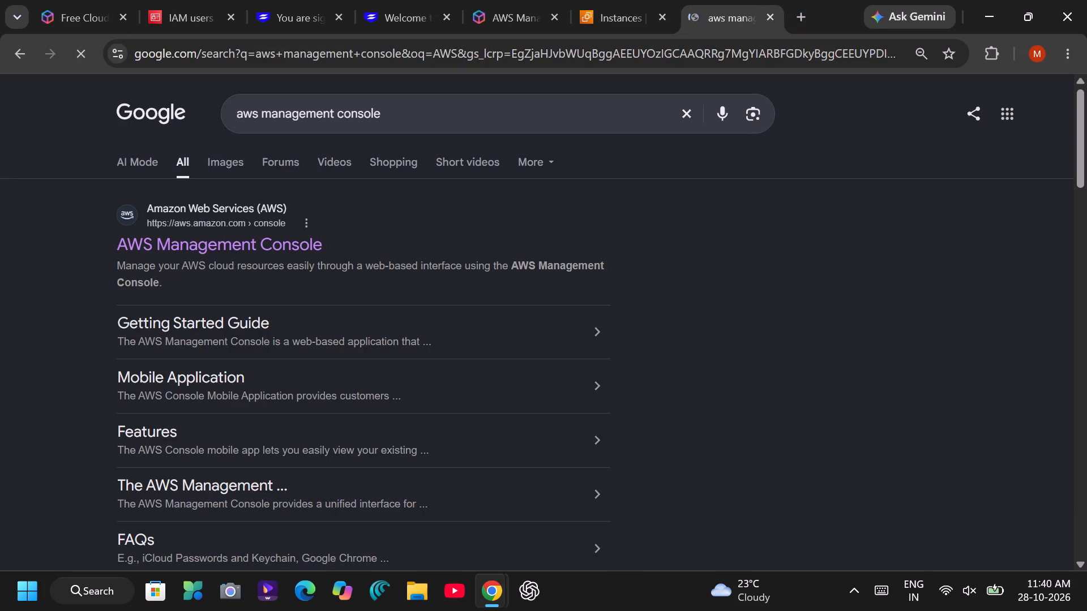
{"action": "left_click", "coordinate": [224, 249]}
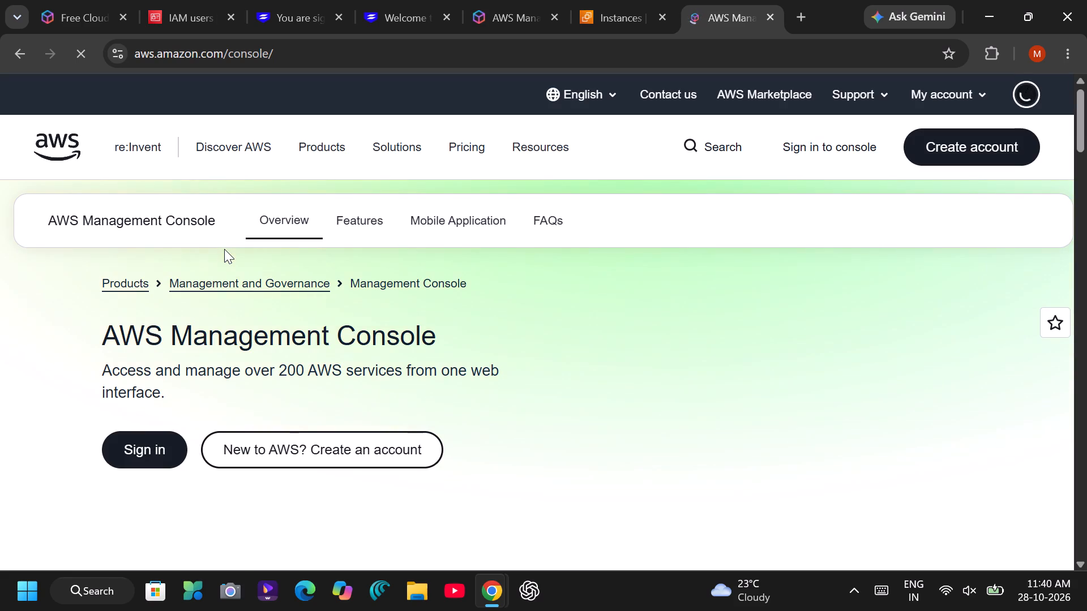
{"action": "left_click", "coordinate": [851, 139]}
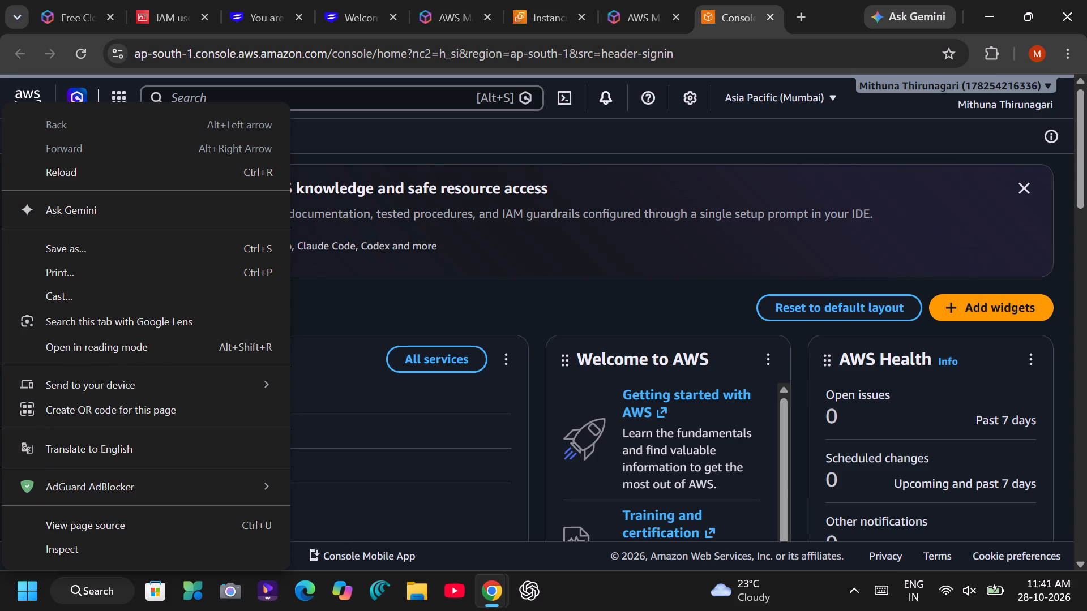
{"action": "left_click", "coordinate": [1014, 222]}
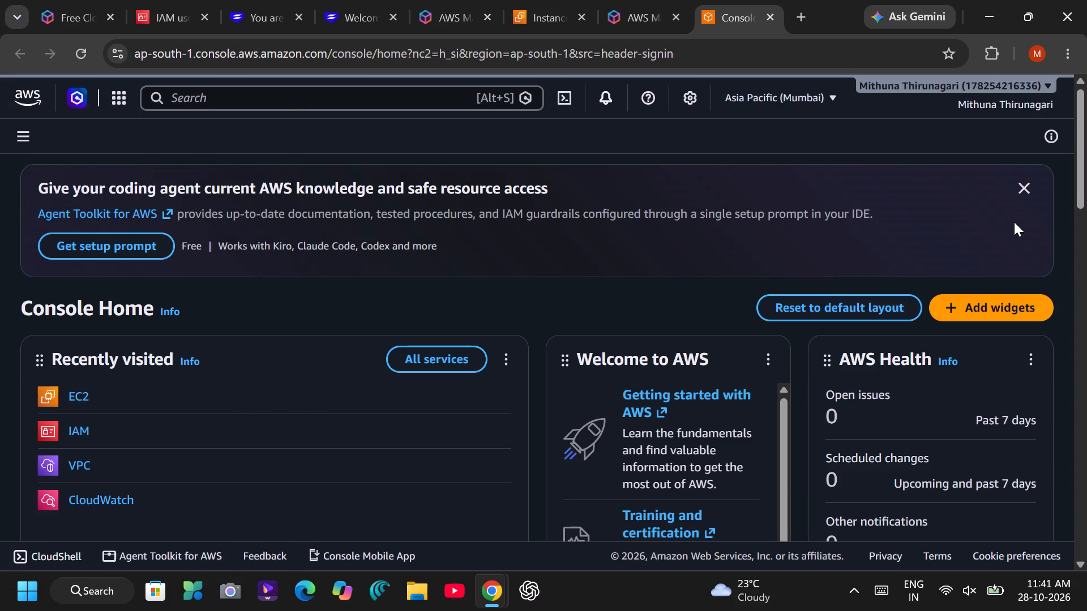
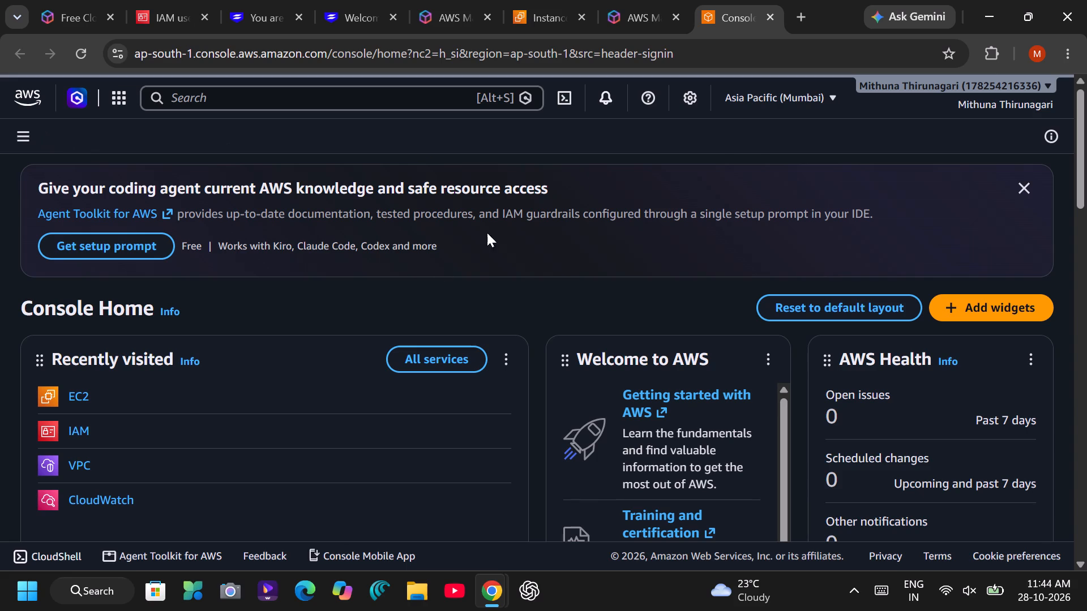
Search the AWS console for "s3" and open the S3 service.
{"action": "scroll", "coordinate": [336, 365], "scroll_direction": "right", "scroll_amount": 1}
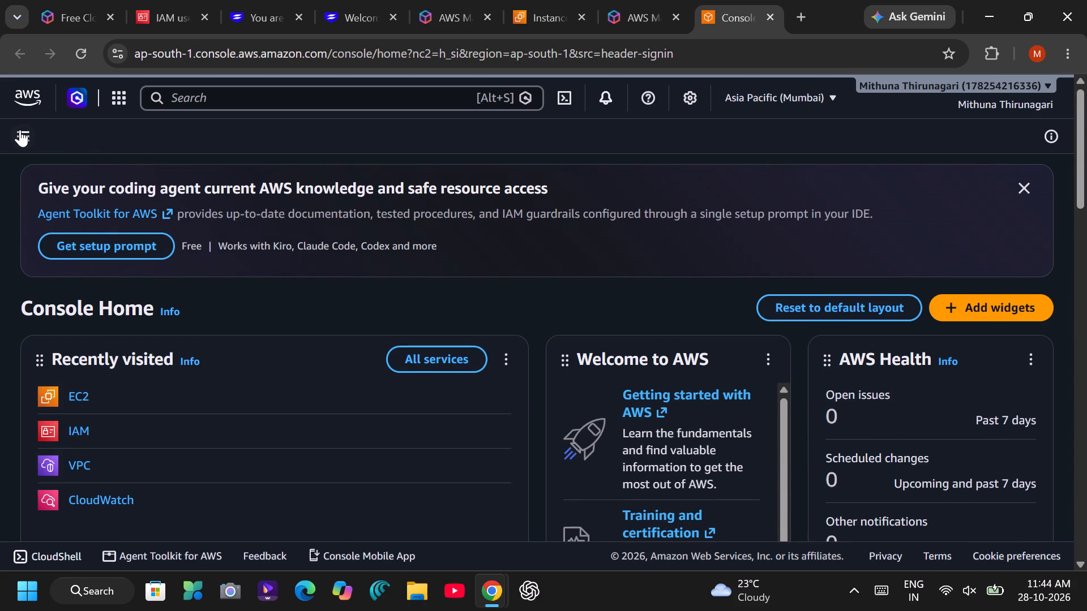
{"action": "left_click", "coordinate": [204, 94]}
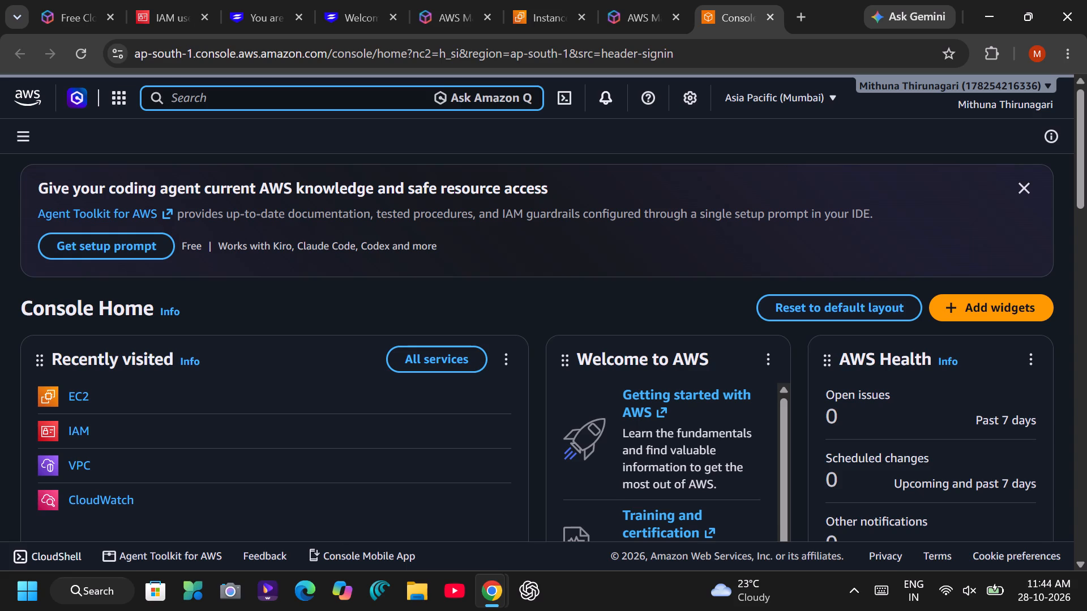
{"action": "type", "text": "s3"}
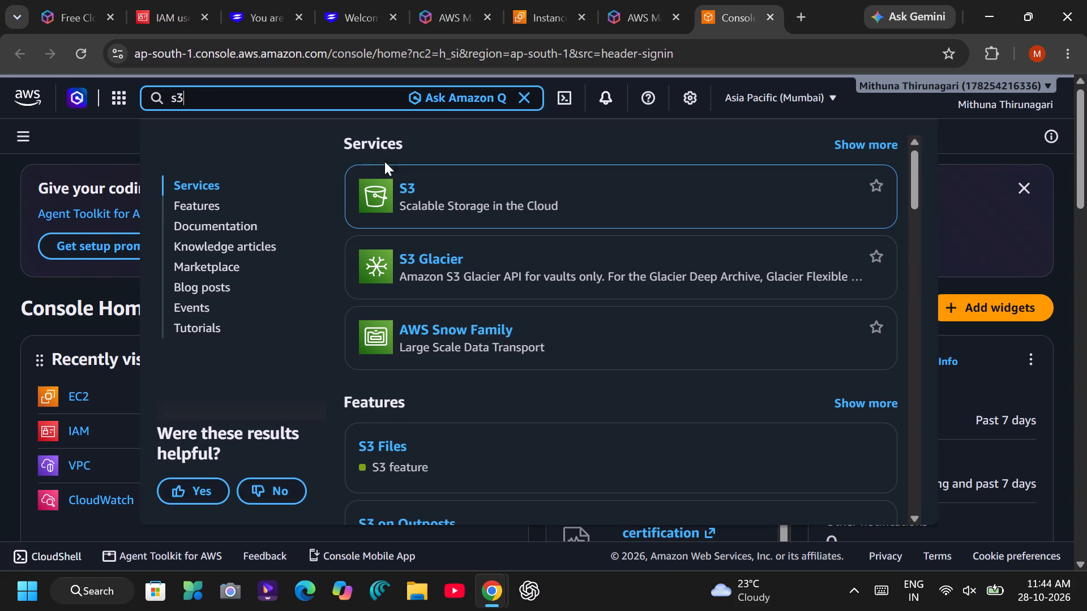
{"action": "left_click", "coordinate": [410, 187]}
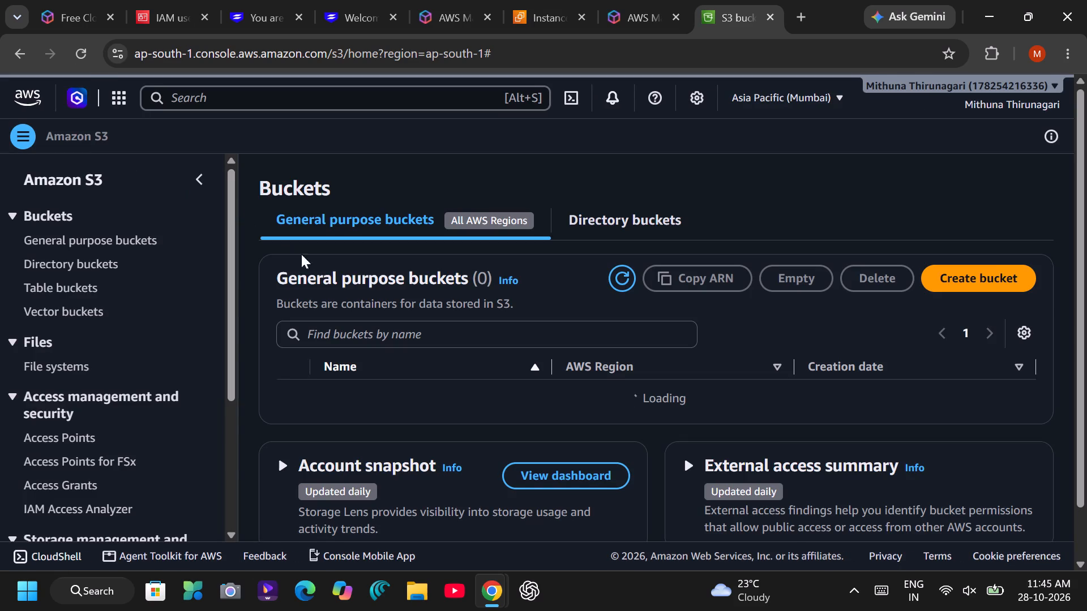
Start creating a new S3 bucket and enter Mrud-first-bucket1 as its bucket name.
{"action": "scroll", "coordinate": [344, 407], "scroll_direction": "down", "scroll_amount": 1}
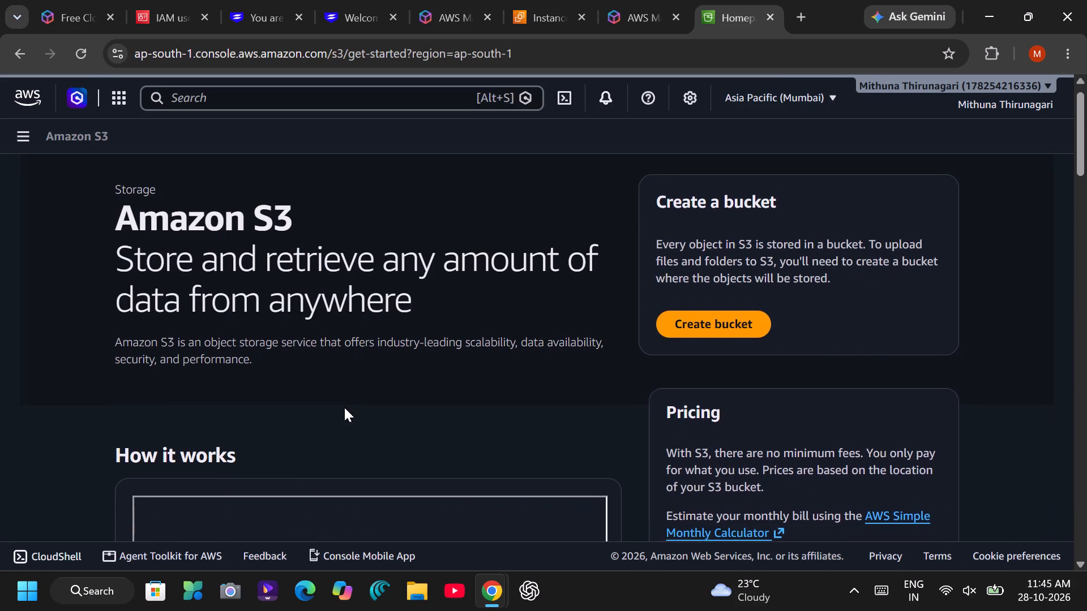
{"action": "scroll", "coordinate": [344, 407], "scroll_direction": "down", "scroll_amount": 1}
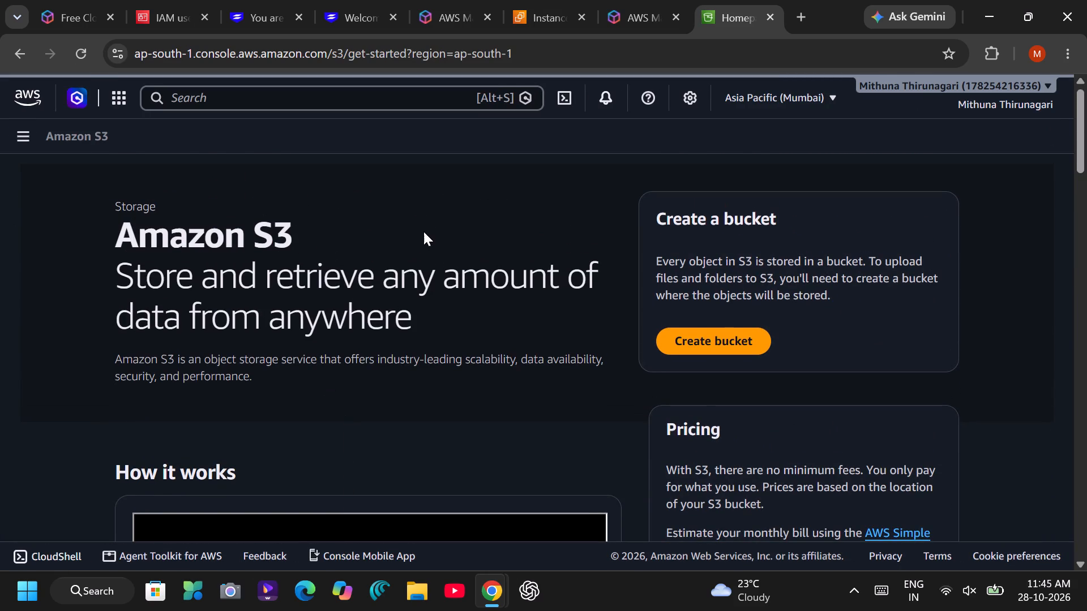
{"action": "scroll", "coordinate": [423, 231], "scroll_direction": "down", "scroll_amount": 6}
{"action": "scroll", "coordinate": [423, 231], "scroll_direction": "up", "scroll_amount": 1}
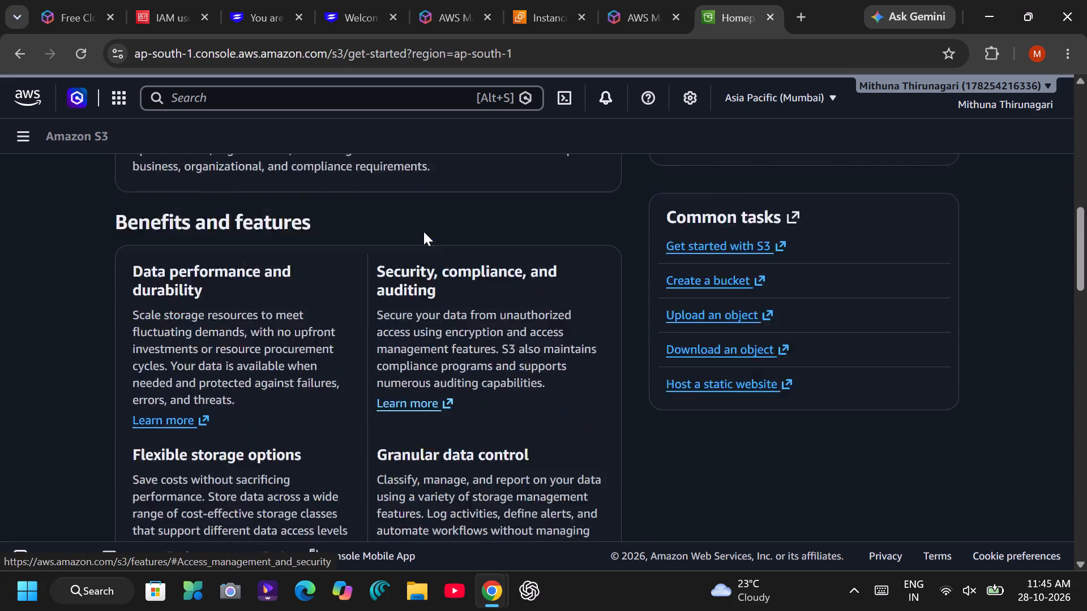
{"action": "scroll", "coordinate": [387, 278], "scroll_direction": "down", "scroll_amount": 1}
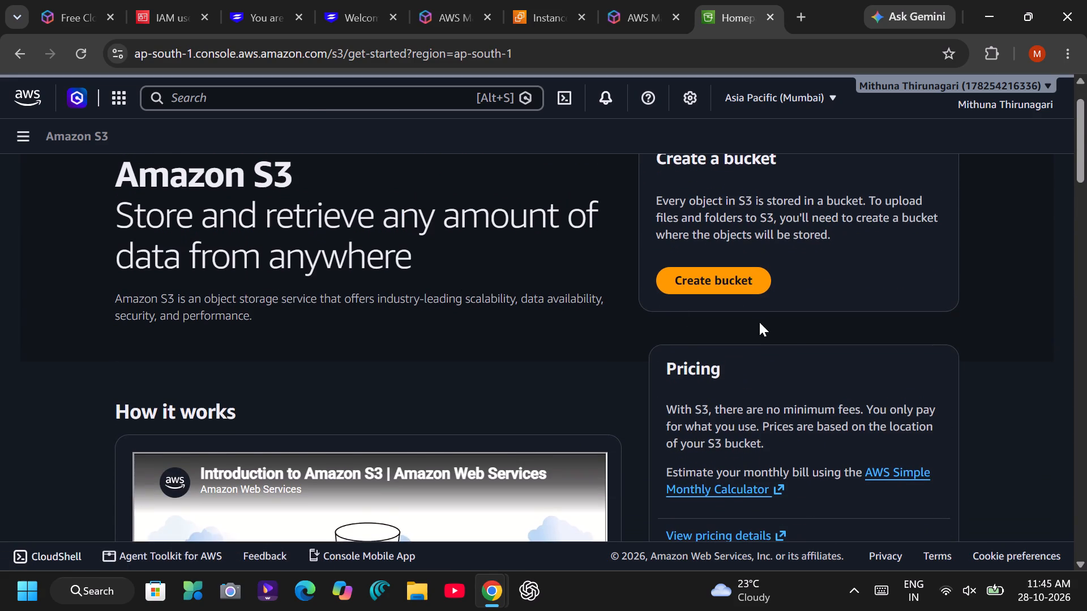
{"action": "left_click", "coordinate": [750, 282]}
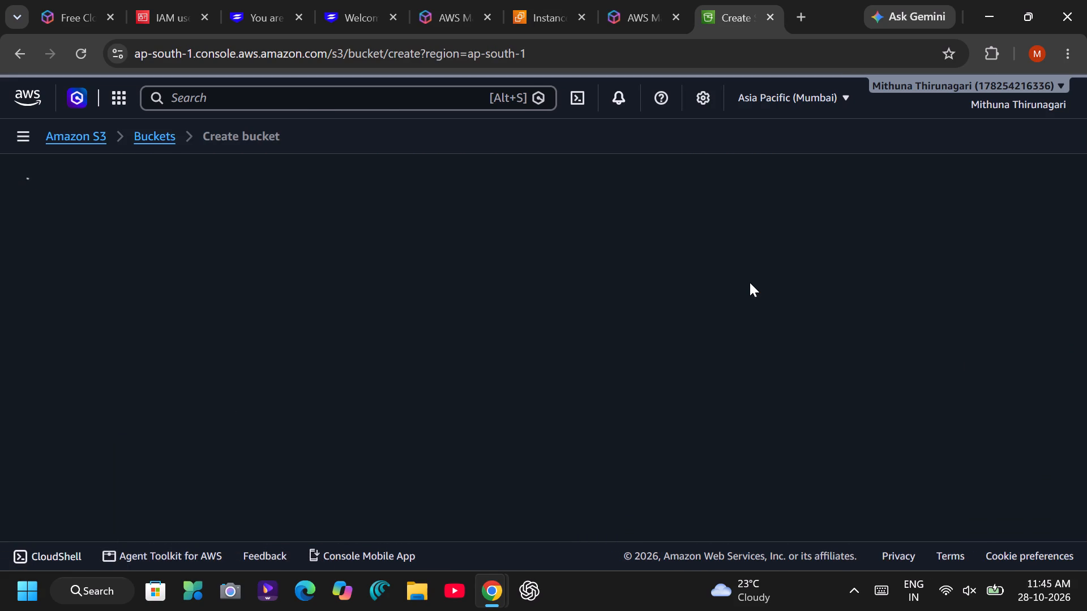
{"action": "scroll", "coordinate": [288, 352], "scroll_direction": "down", "scroll_amount": 1}
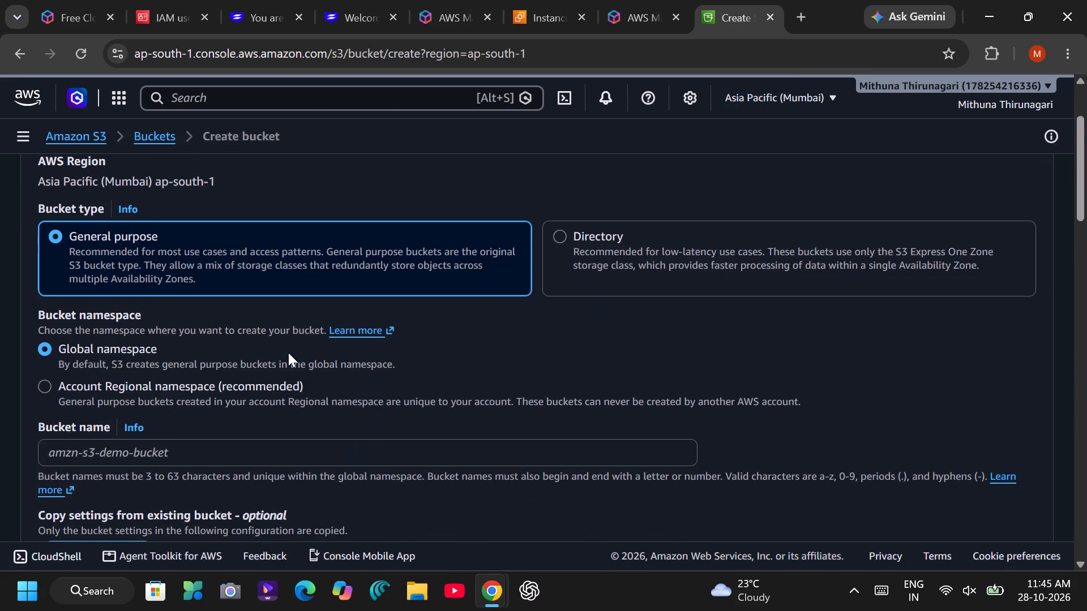
{"action": "scroll", "coordinate": [288, 352], "scroll_direction": "down", "scroll_amount": 2}
{"action": "left_click", "coordinate": [232, 346]}
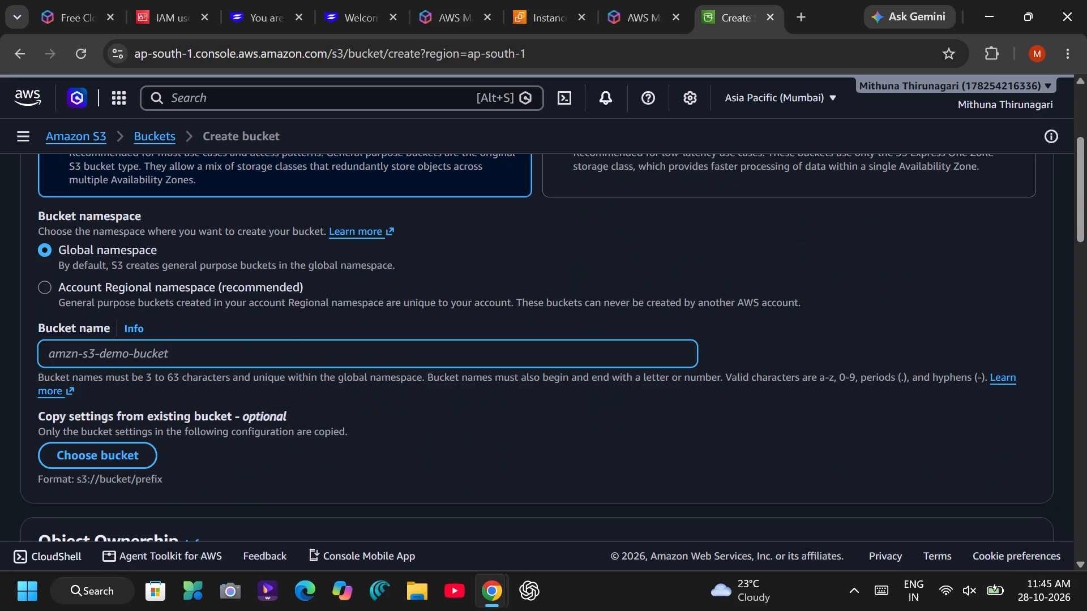
{"action": "type", "text": "My"}
{"action": "key", "text": "BackSpace"}
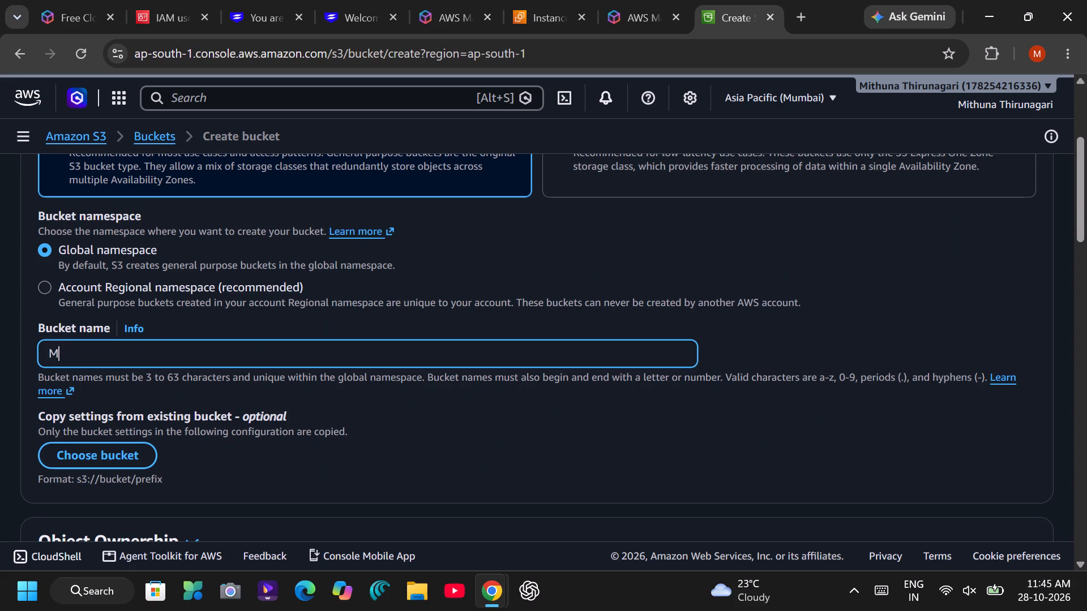
{"action": "type", "text": "rud"}
{"action": "key", "text": "shift+underscore"}
{"action": "key", "text": "BackSpace"}
{"action": "type", "text": "-first-bucket"}
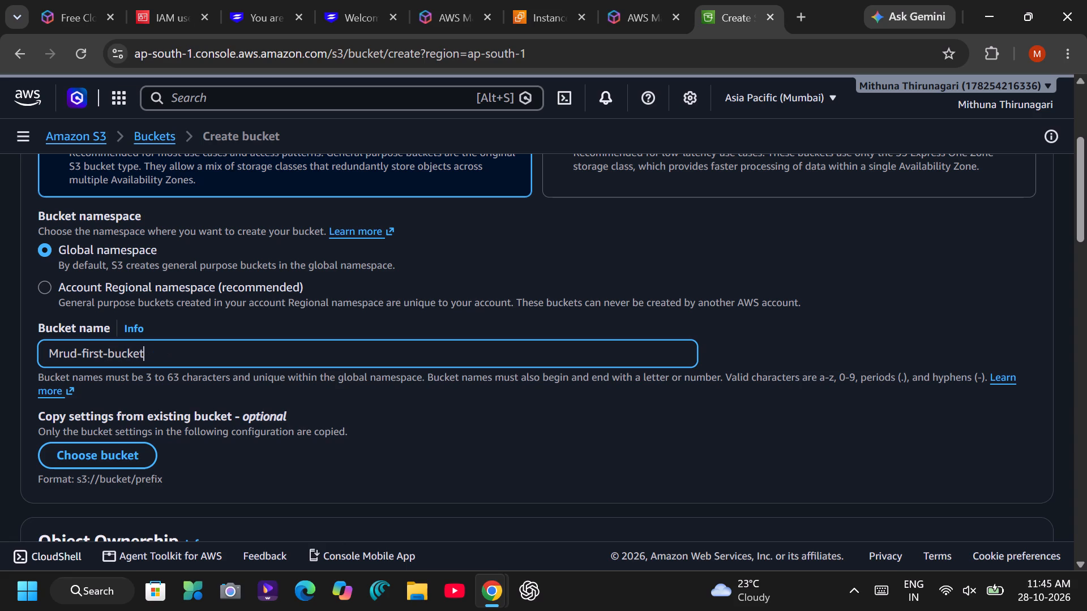
{"action": "key", "text": "1"}
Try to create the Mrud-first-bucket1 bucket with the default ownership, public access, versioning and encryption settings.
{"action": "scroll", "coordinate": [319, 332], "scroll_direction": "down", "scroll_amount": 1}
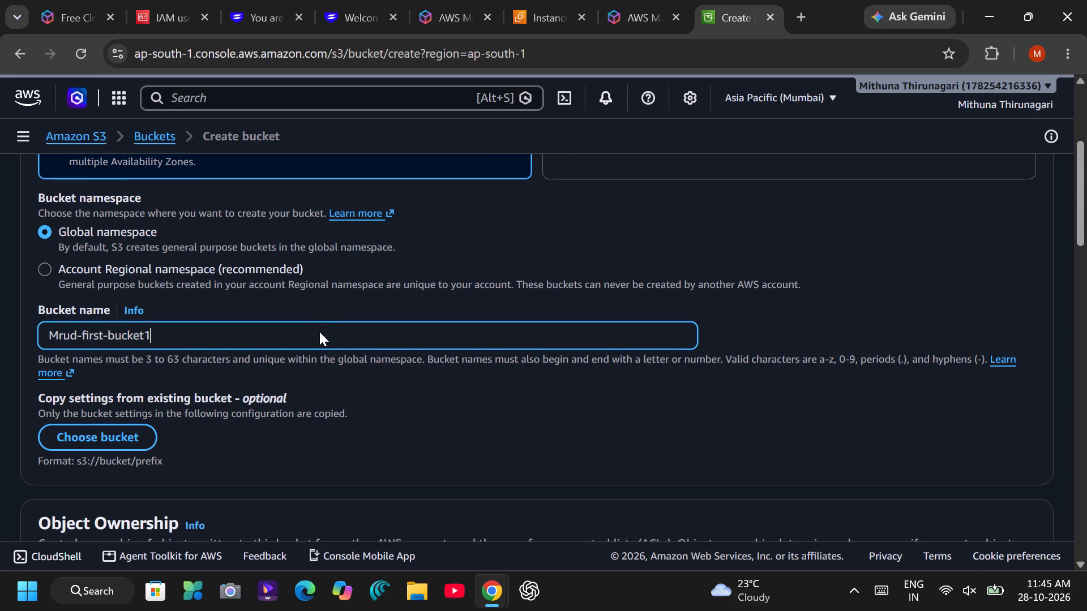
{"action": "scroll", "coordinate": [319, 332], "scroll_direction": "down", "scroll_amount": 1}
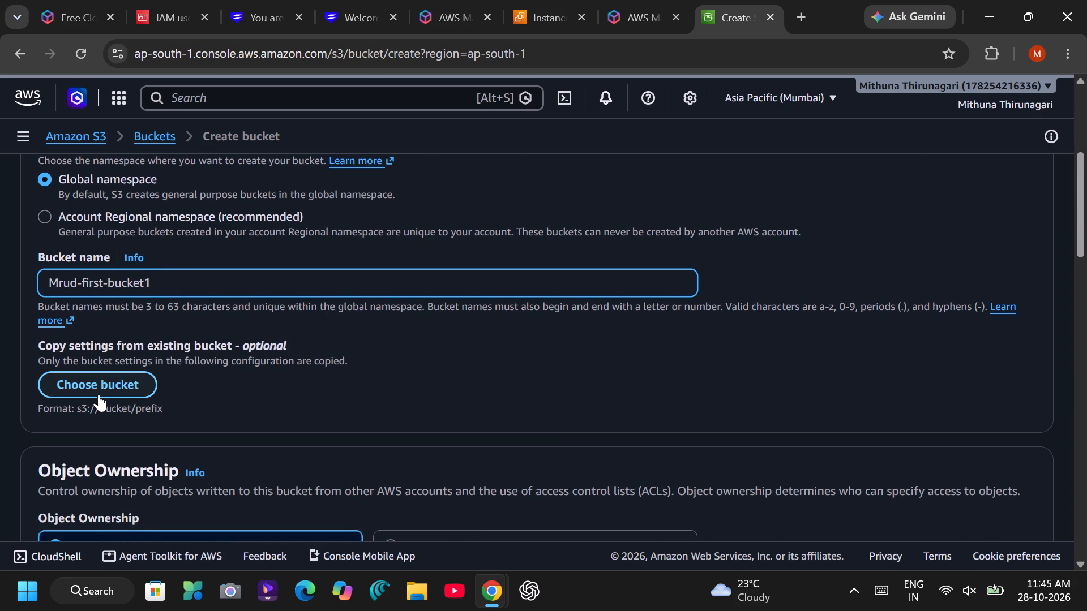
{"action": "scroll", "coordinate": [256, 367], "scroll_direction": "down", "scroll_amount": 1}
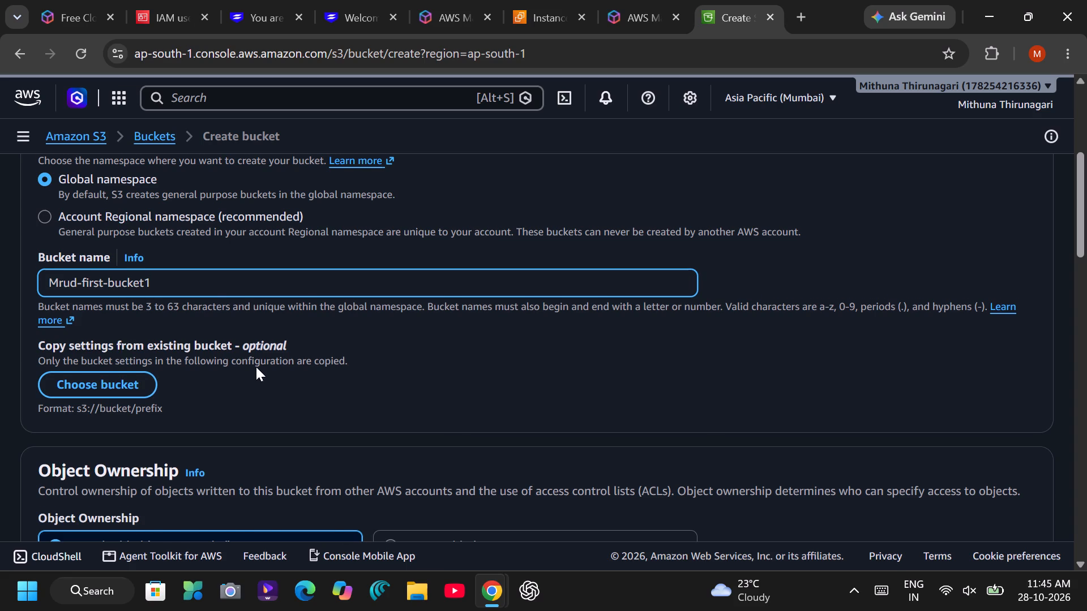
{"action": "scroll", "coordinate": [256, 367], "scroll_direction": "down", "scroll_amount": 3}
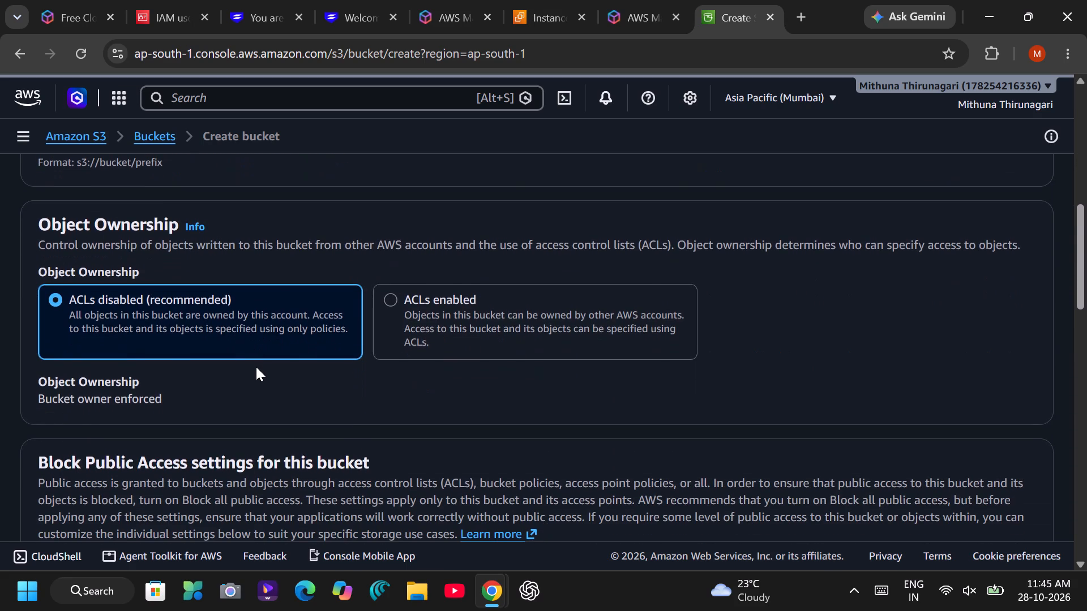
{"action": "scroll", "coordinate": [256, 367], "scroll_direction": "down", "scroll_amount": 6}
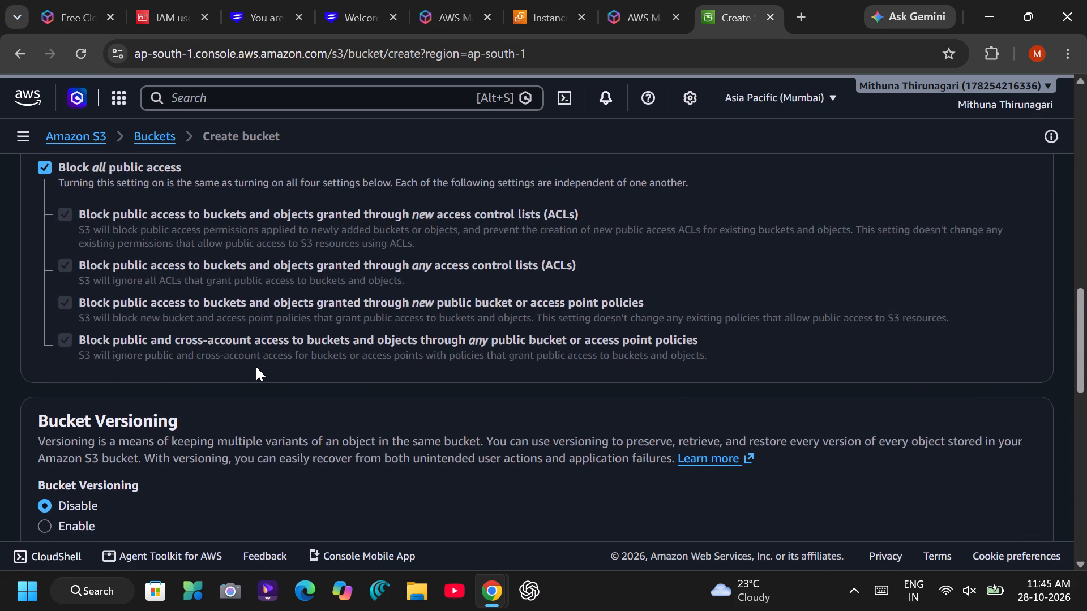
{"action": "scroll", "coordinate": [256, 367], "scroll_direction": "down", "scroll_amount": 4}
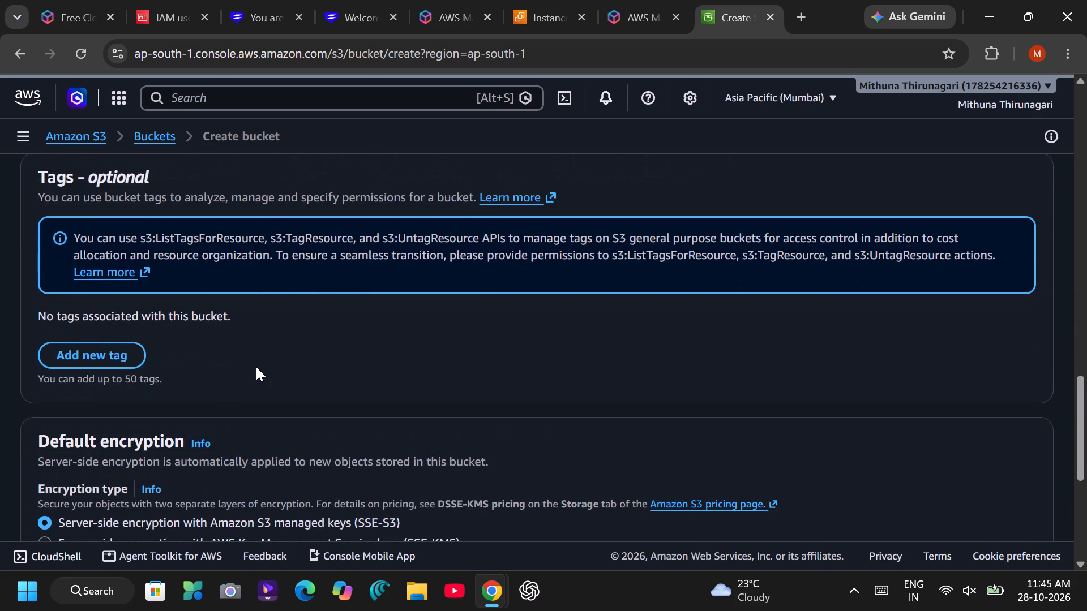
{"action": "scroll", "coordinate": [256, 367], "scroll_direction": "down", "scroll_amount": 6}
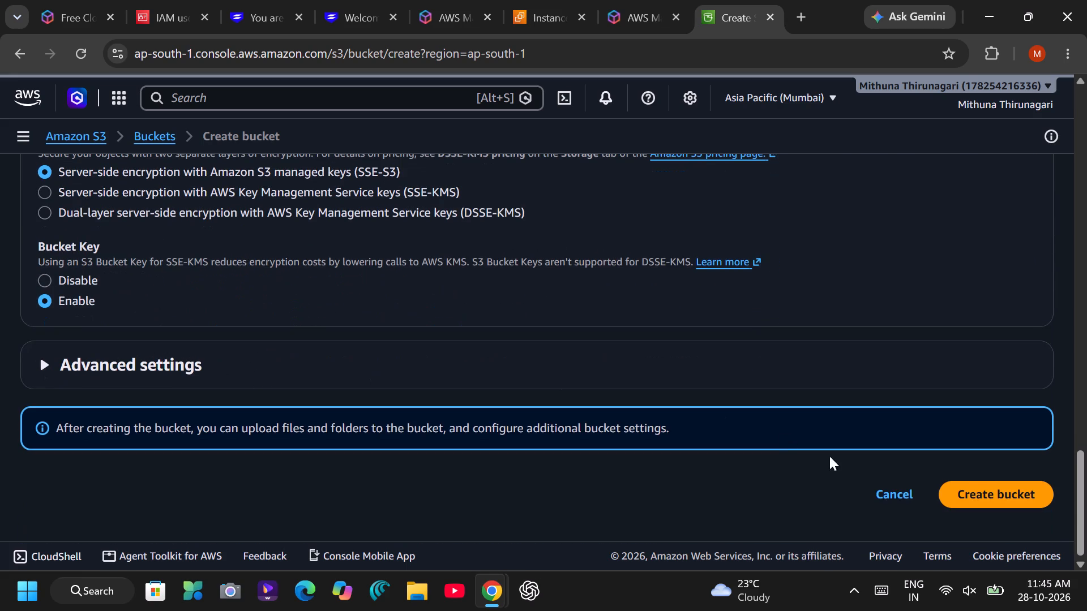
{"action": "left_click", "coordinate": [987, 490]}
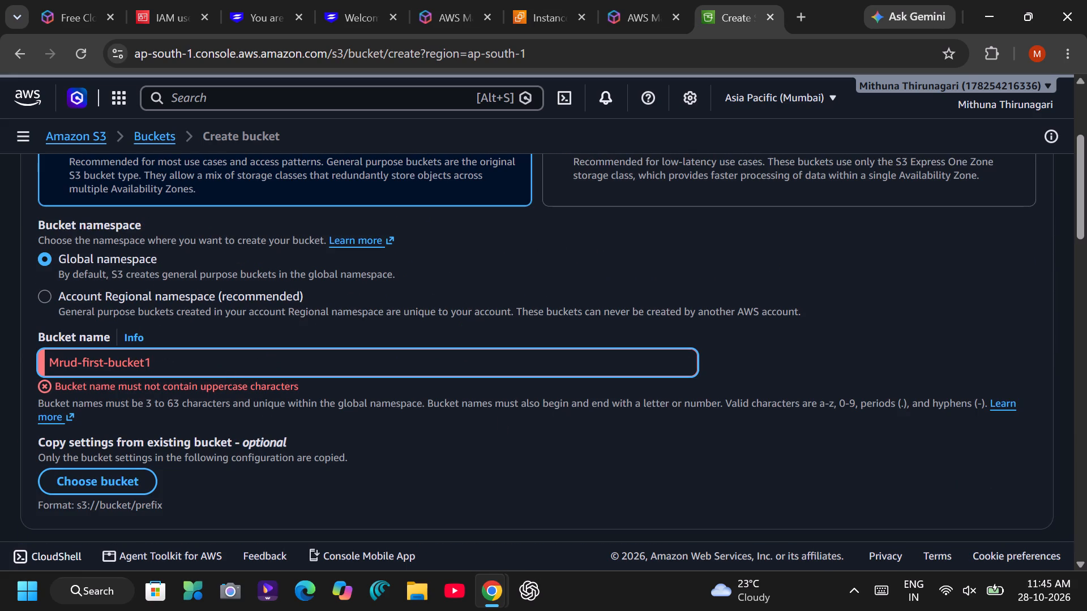
Change the bucket name to mrud-first-bucket1 and create the bucket with the default settings.
{"action": "key", "text": "Left"}
{"action": "key", "text": "Left"}
{"action": "key", "text": "Left"}
{"action": "key", "text": "Left"}
{"action": "key", "text": "Left"}
{"action": "key", "text": "Left"}
{"action": "key", "text": "Left"}
{"action": "key", "text": "Left"}
{"action": "key", "text": "Left"}
{"action": "key", "text": "Left"}
{"action": "key", "text": "Left"}
{"action": "key", "text": "Left"}
{"action": "key", "text": "Left"}
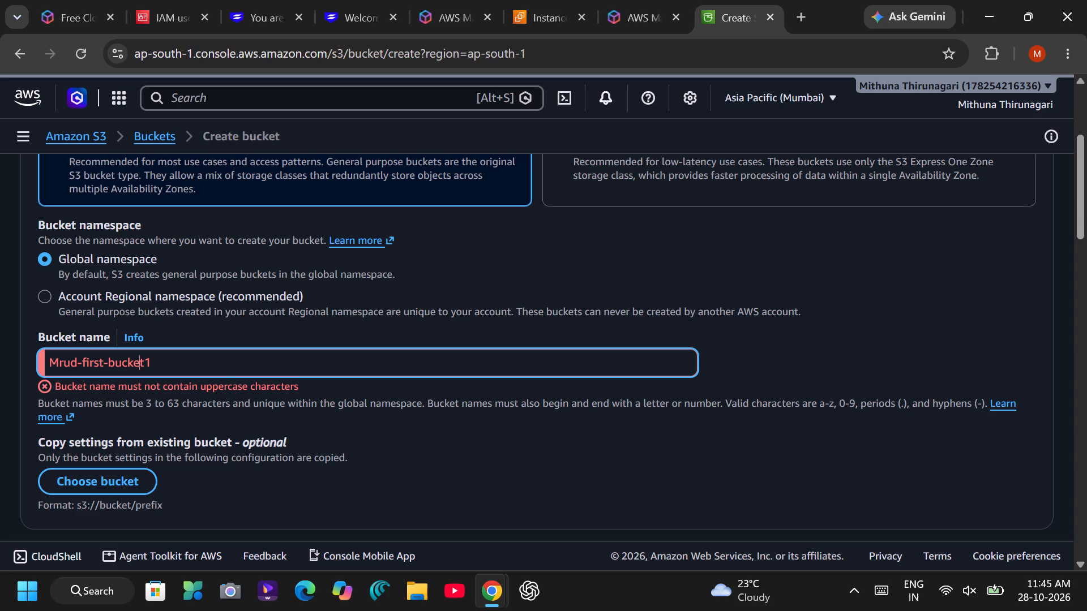
{"action": "key", "text": "Left"}
{"action": "key", "text": "Left"}
{"action": "key", "text": "Left"}
{"action": "key", "text": "Left"}
{"action": "key", "text": "equal"}
{"action": "key", "text": "BackSpace"}
{"action": "key", "text": "BackSpace"}
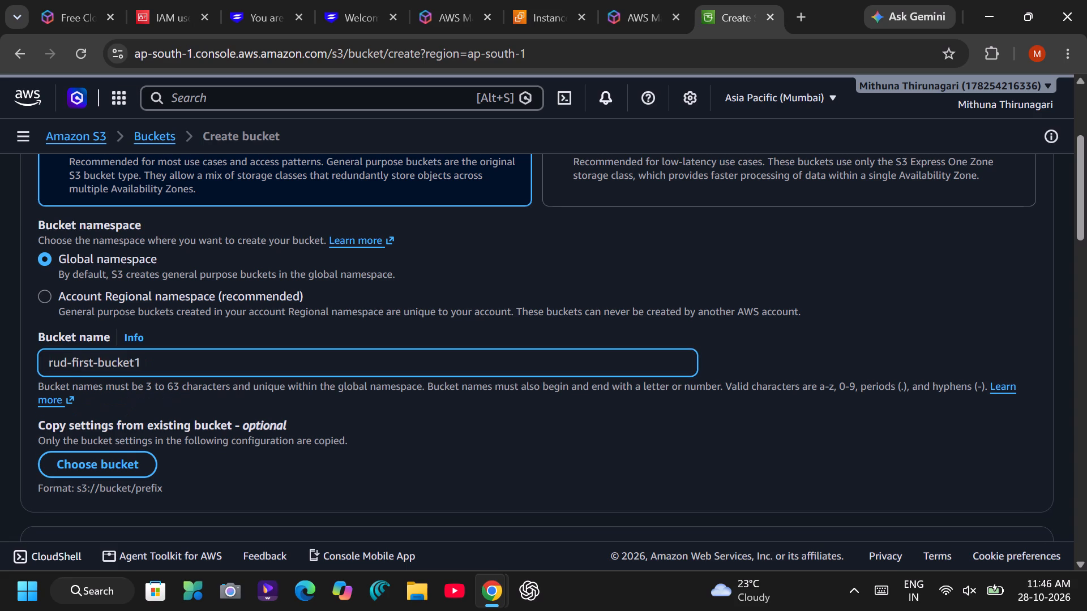
{"action": "key", "text": "m"}
{"action": "scroll", "coordinate": [560, 406], "scroll_direction": "down", "scroll_amount": 6}
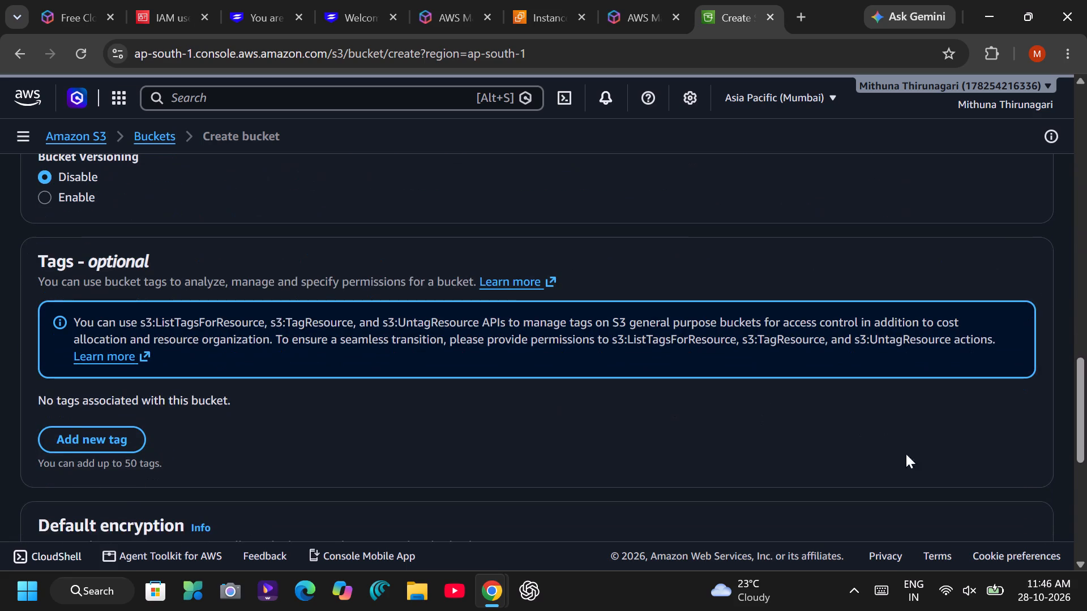
{"action": "scroll", "coordinate": [925, 477], "scroll_direction": "down", "scroll_amount": 4}
{"action": "left_click", "coordinate": [996, 492]}
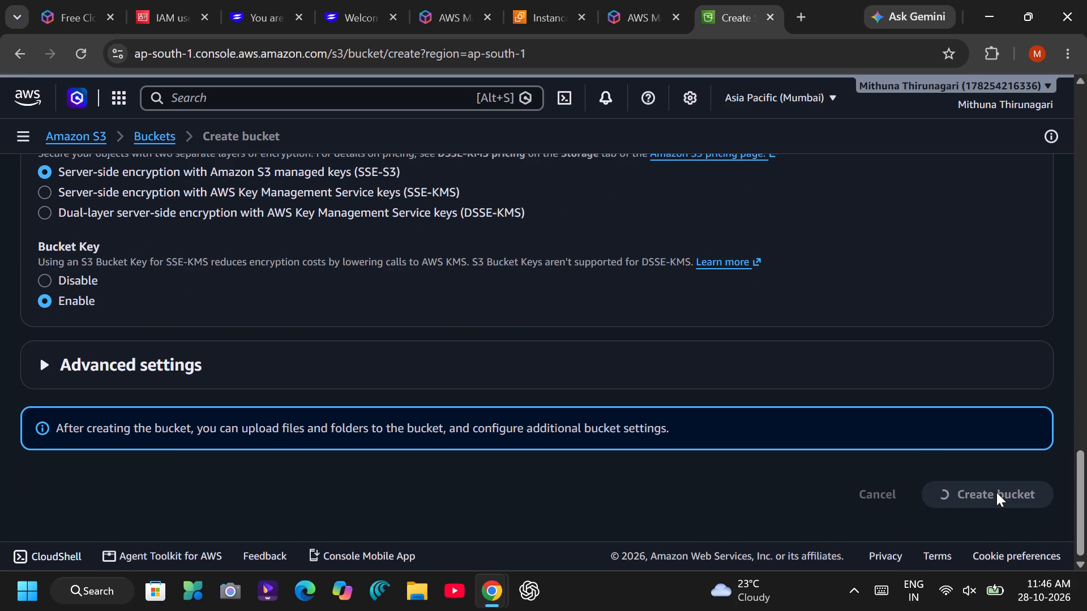
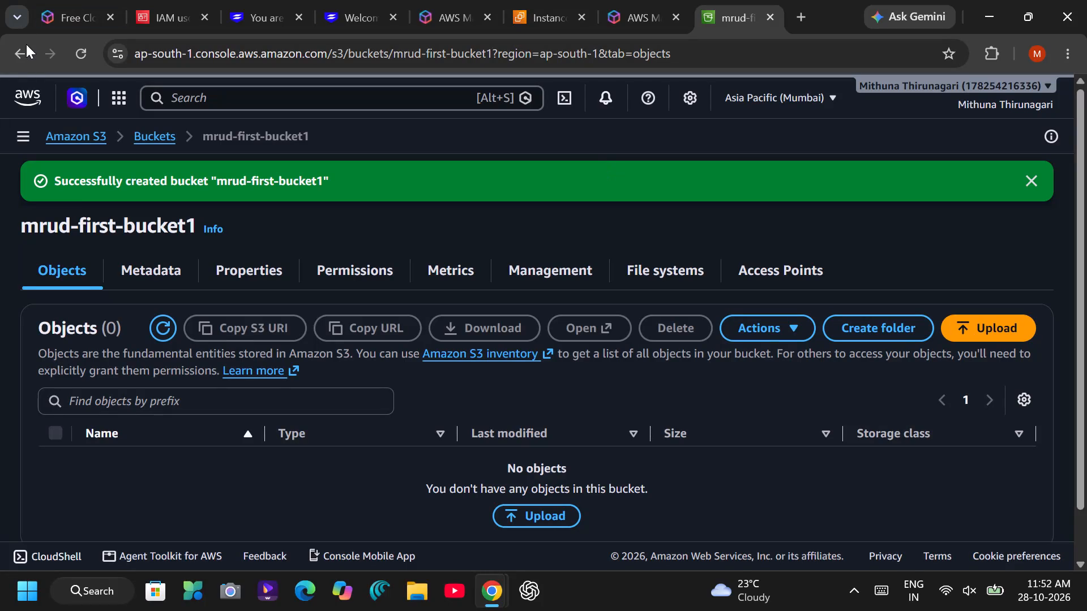
Go back to the Create bucket page and dismiss the bucket creation notification.
{"action": "left_click", "coordinate": [27, 61]}
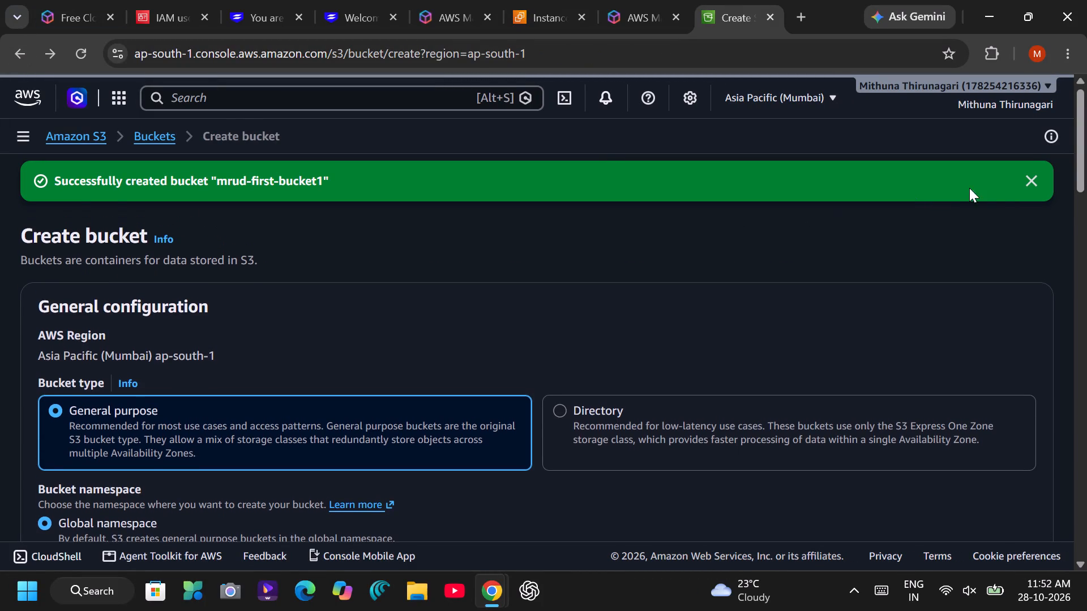
{"action": "left_click", "coordinate": [1040, 178]}
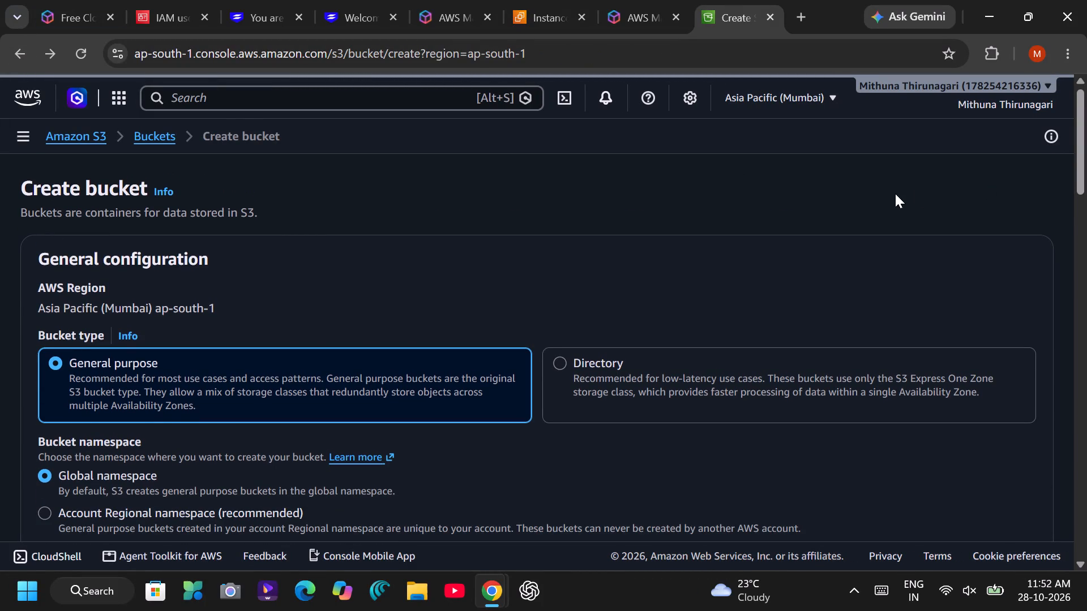
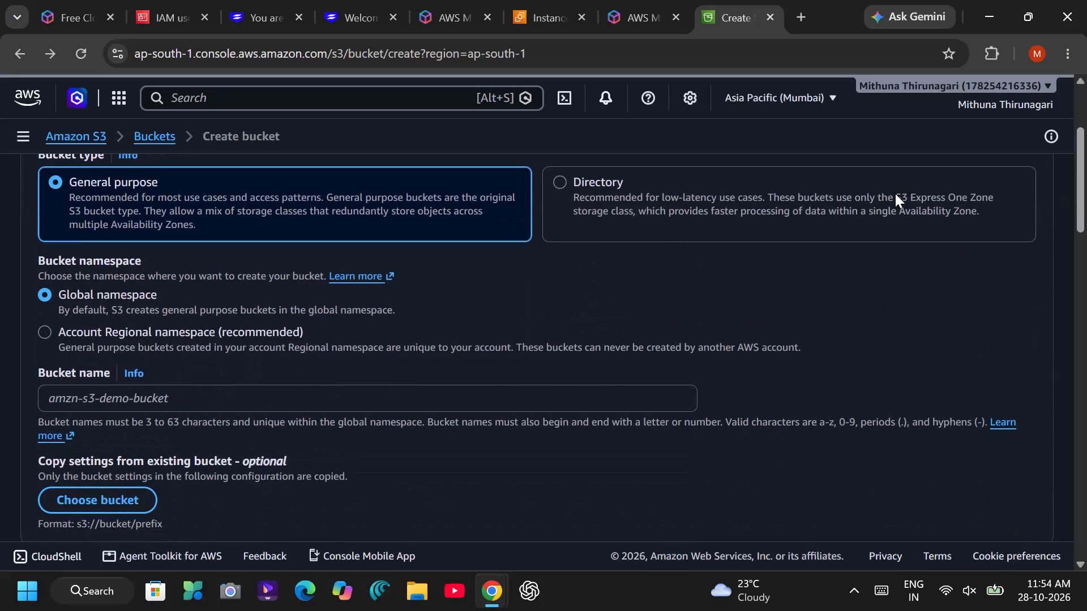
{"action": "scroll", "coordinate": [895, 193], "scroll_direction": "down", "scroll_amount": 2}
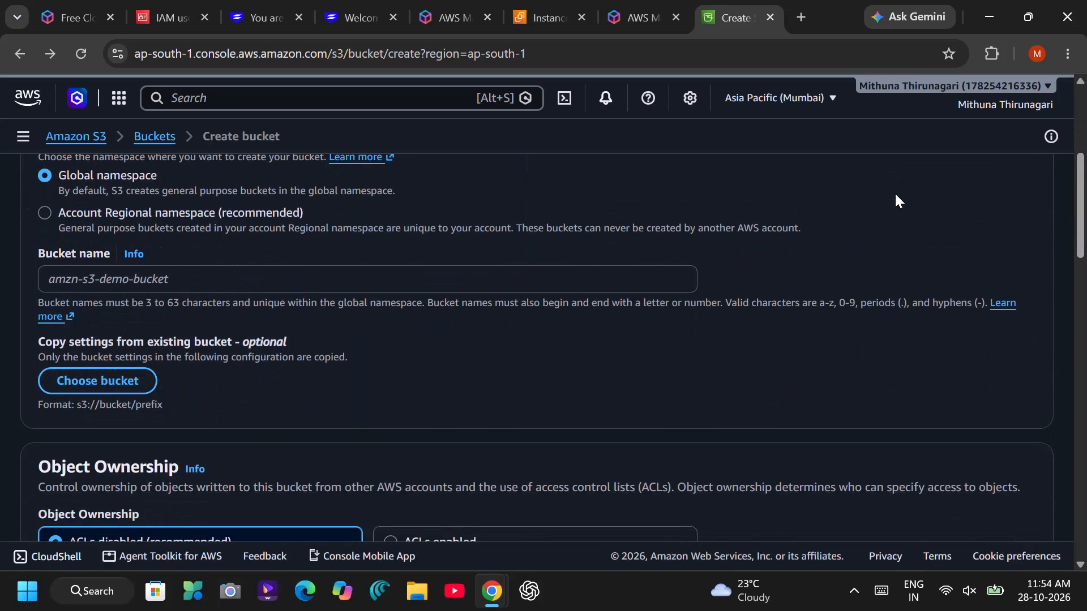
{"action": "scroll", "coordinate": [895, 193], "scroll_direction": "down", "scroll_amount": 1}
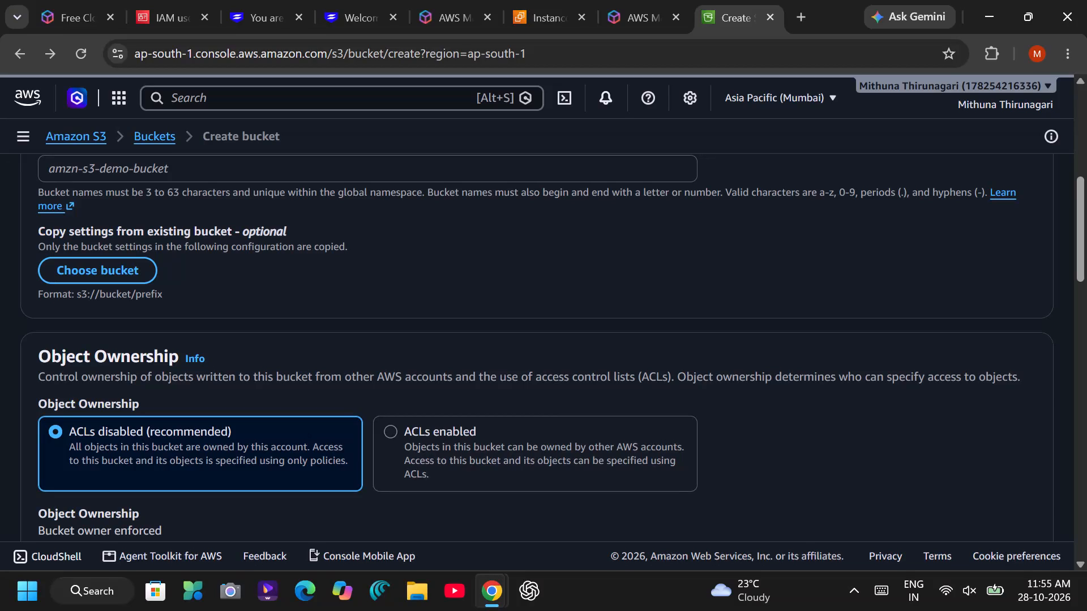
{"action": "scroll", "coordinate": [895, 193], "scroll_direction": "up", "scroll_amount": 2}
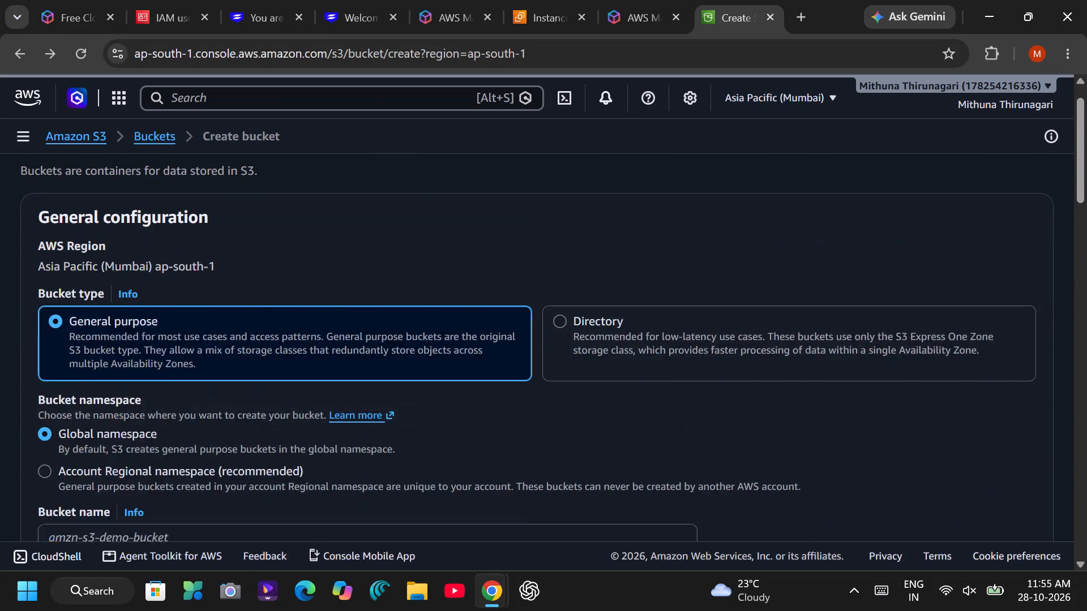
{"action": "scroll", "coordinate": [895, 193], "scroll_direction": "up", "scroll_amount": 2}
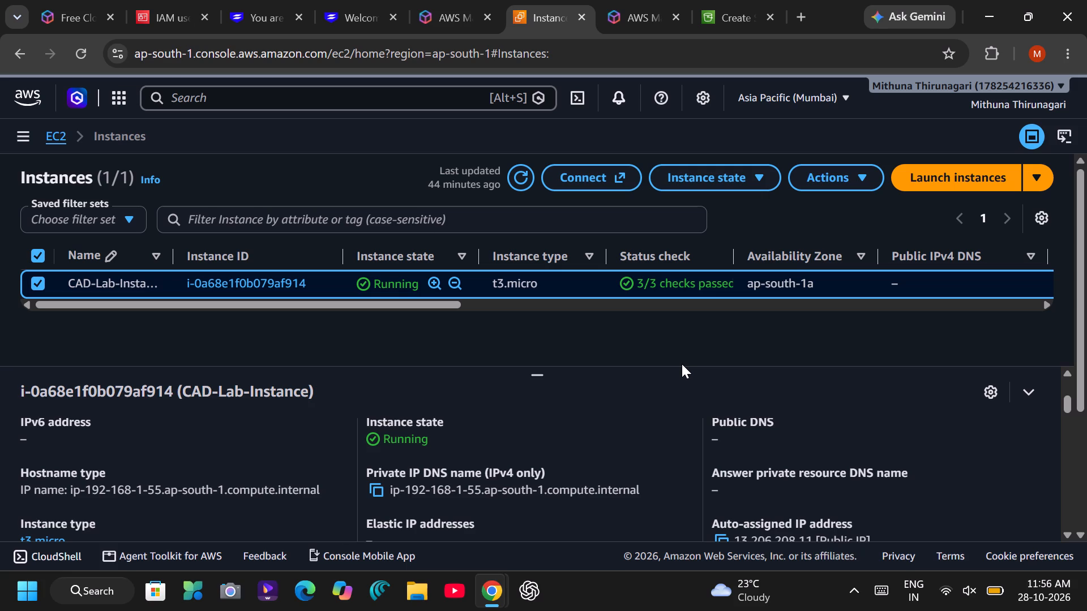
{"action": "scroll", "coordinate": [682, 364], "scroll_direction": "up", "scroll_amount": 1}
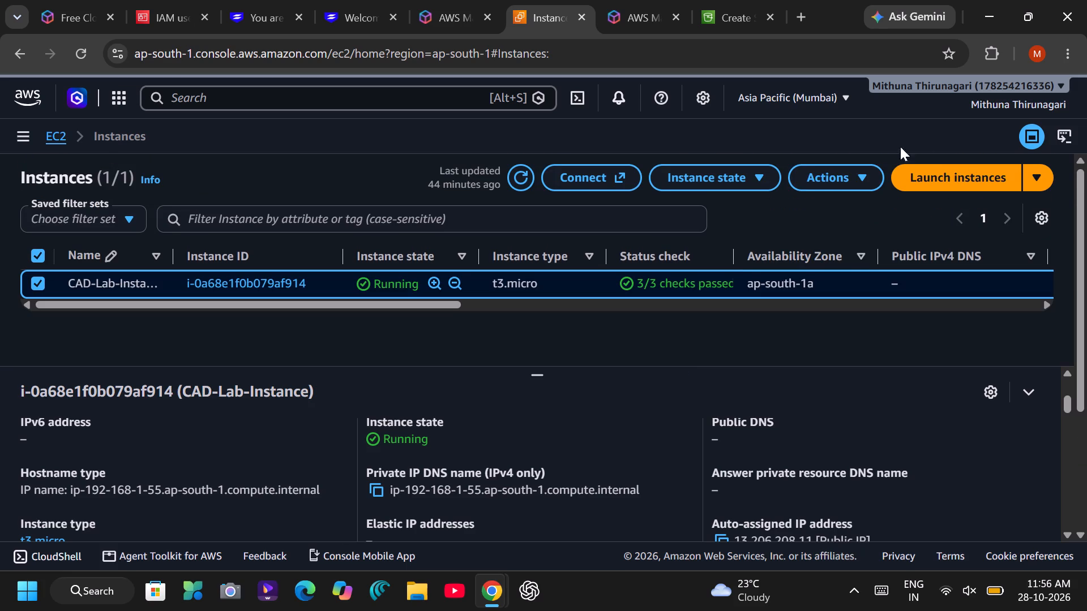
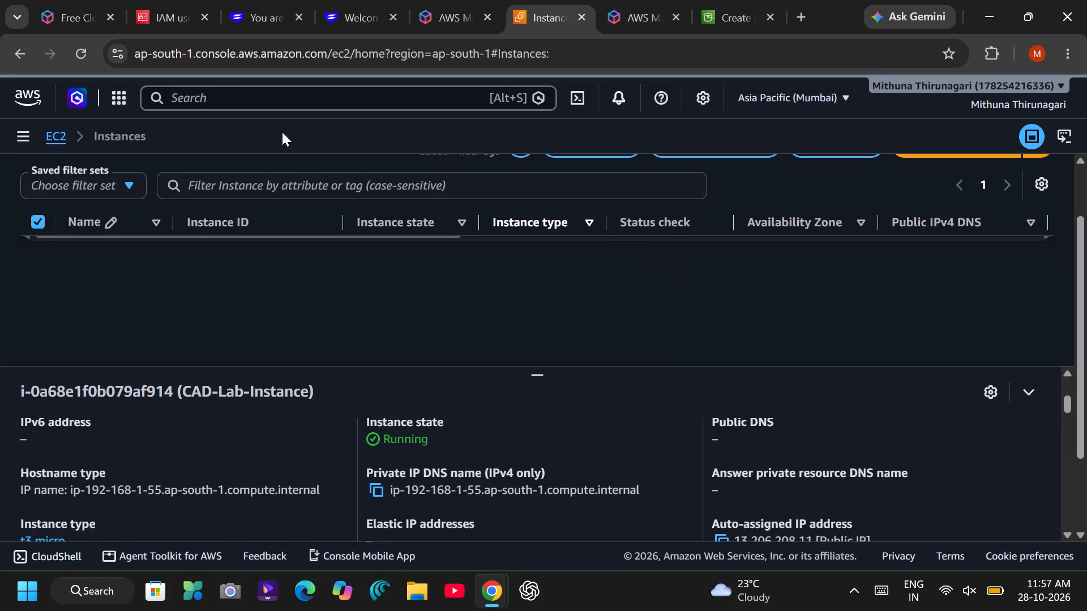
Search the AWS services for s3 and open the S3 service.
{"action": "left_click", "coordinate": [277, 102]}
{"action": "type", "text": "s3"}
{"action": "key", "text": "Return"}
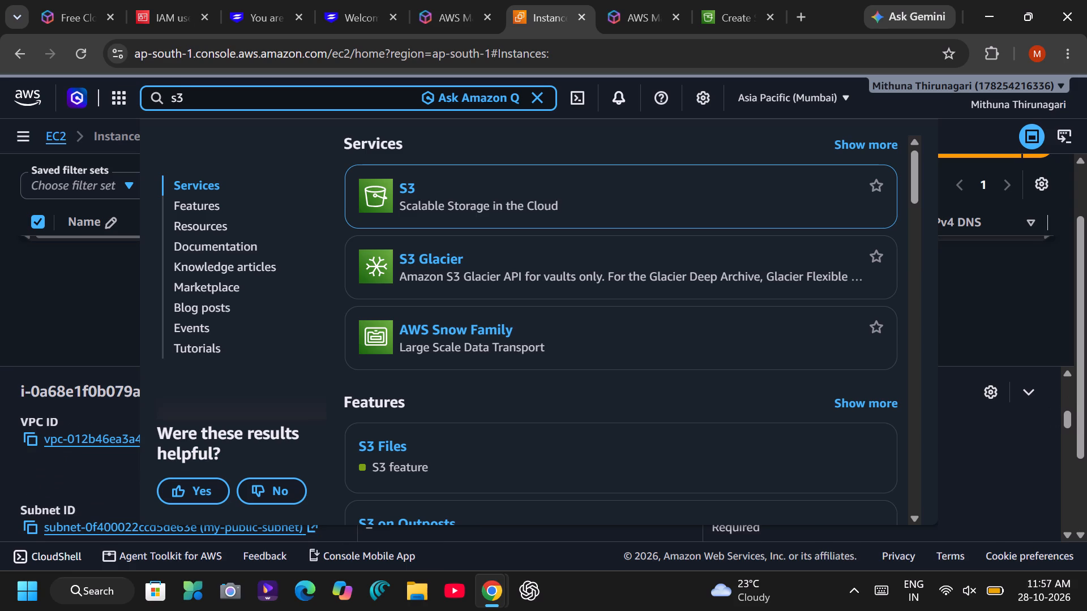
{"action": "left_click", "coordinate": [399, 186]}
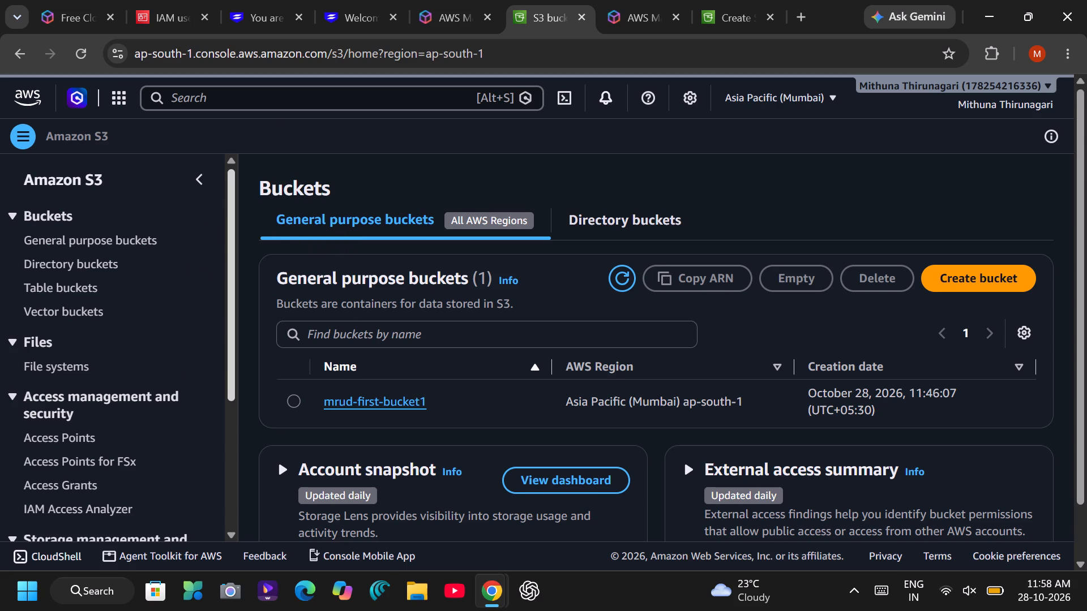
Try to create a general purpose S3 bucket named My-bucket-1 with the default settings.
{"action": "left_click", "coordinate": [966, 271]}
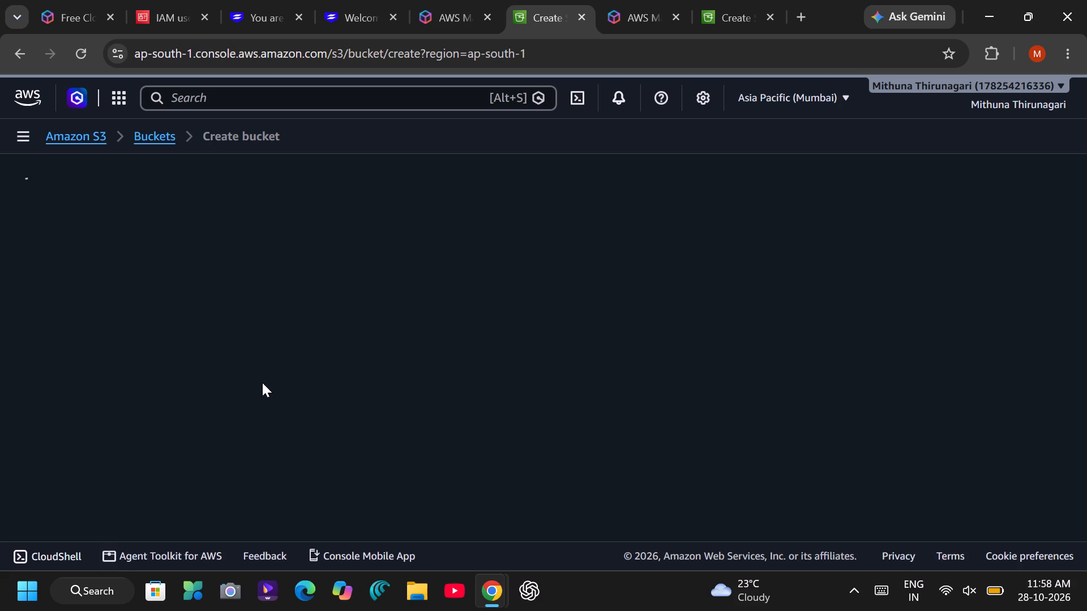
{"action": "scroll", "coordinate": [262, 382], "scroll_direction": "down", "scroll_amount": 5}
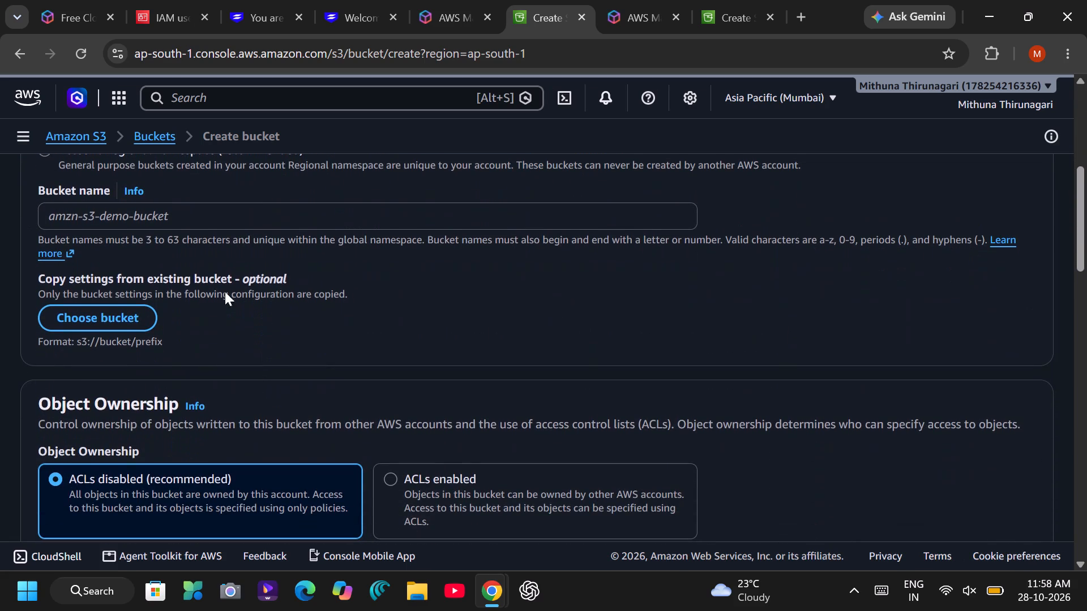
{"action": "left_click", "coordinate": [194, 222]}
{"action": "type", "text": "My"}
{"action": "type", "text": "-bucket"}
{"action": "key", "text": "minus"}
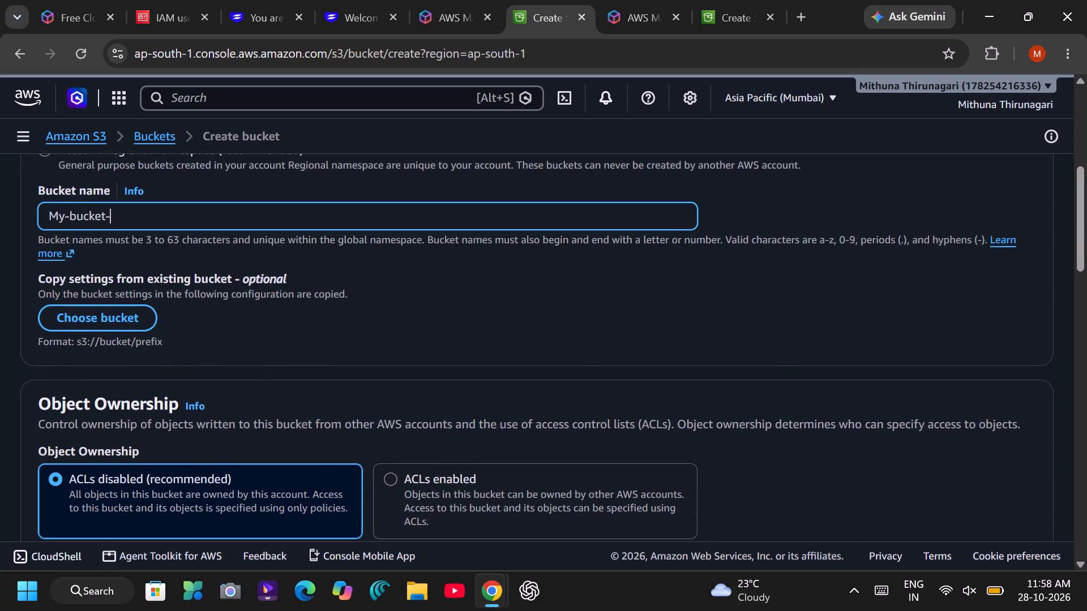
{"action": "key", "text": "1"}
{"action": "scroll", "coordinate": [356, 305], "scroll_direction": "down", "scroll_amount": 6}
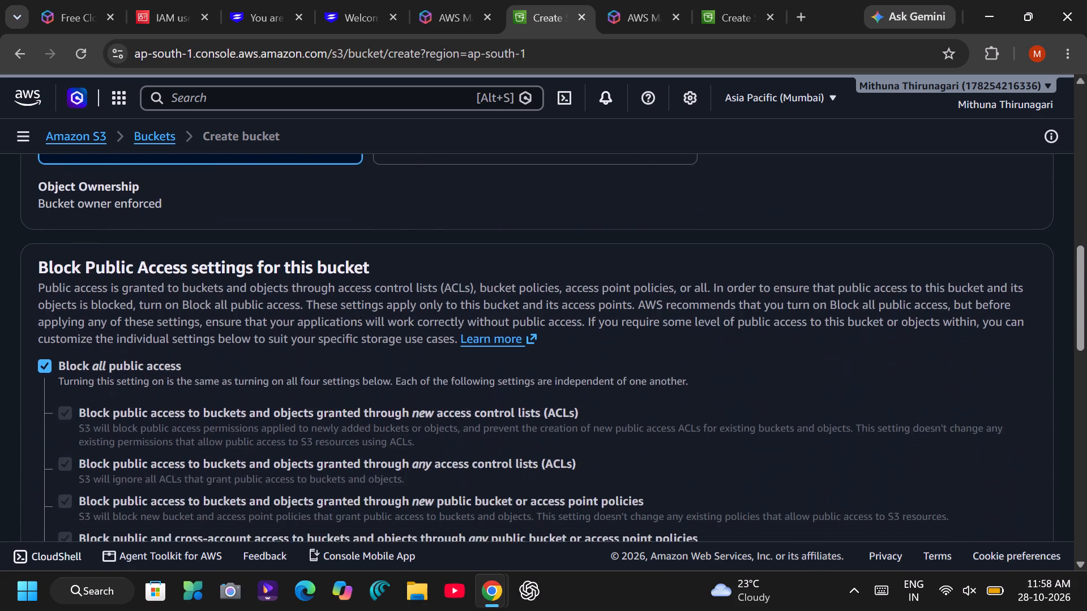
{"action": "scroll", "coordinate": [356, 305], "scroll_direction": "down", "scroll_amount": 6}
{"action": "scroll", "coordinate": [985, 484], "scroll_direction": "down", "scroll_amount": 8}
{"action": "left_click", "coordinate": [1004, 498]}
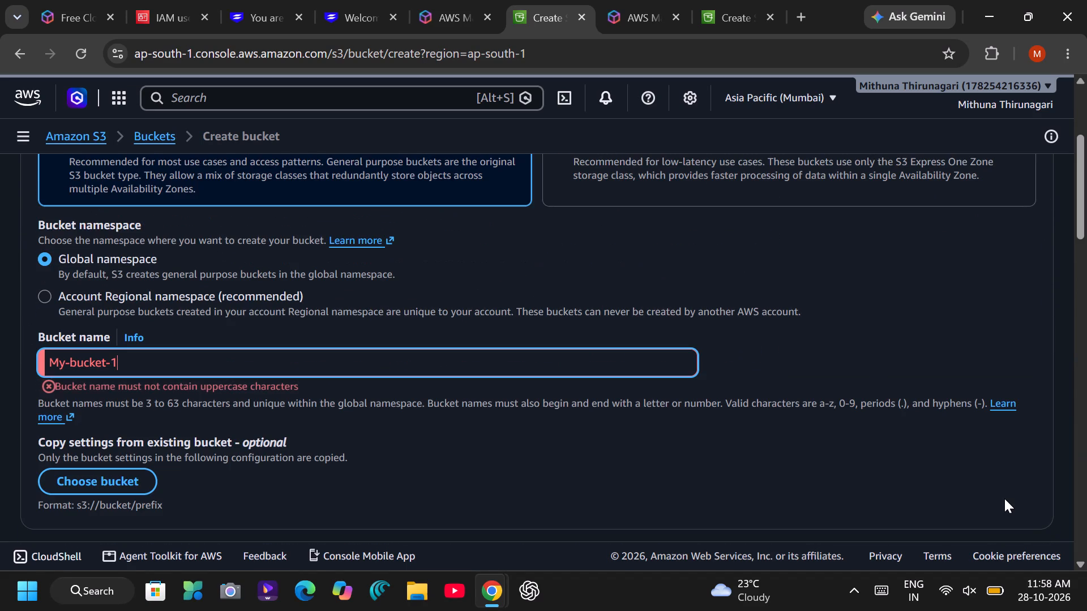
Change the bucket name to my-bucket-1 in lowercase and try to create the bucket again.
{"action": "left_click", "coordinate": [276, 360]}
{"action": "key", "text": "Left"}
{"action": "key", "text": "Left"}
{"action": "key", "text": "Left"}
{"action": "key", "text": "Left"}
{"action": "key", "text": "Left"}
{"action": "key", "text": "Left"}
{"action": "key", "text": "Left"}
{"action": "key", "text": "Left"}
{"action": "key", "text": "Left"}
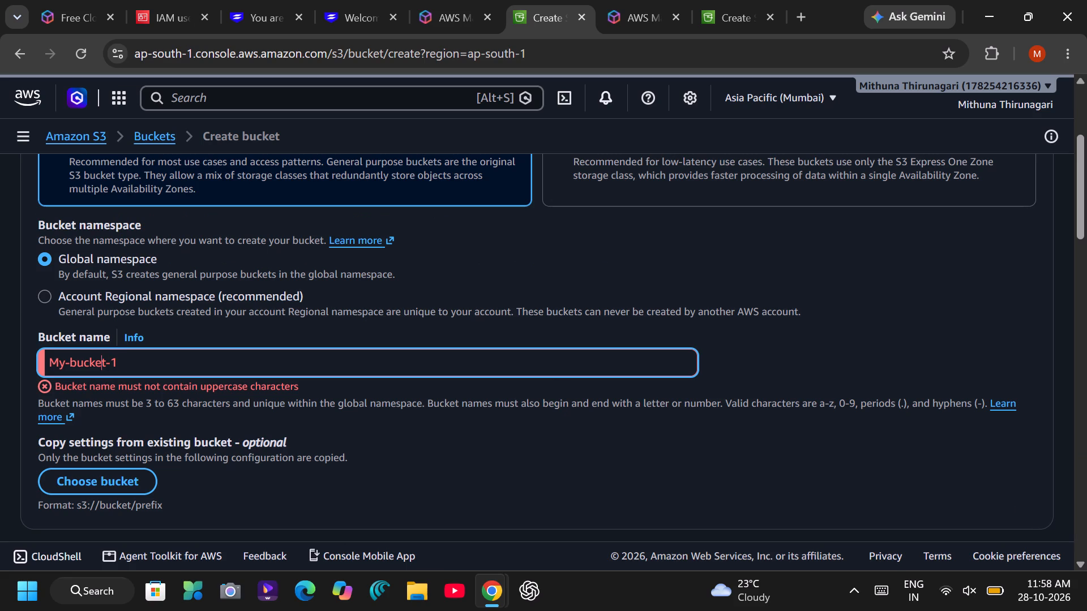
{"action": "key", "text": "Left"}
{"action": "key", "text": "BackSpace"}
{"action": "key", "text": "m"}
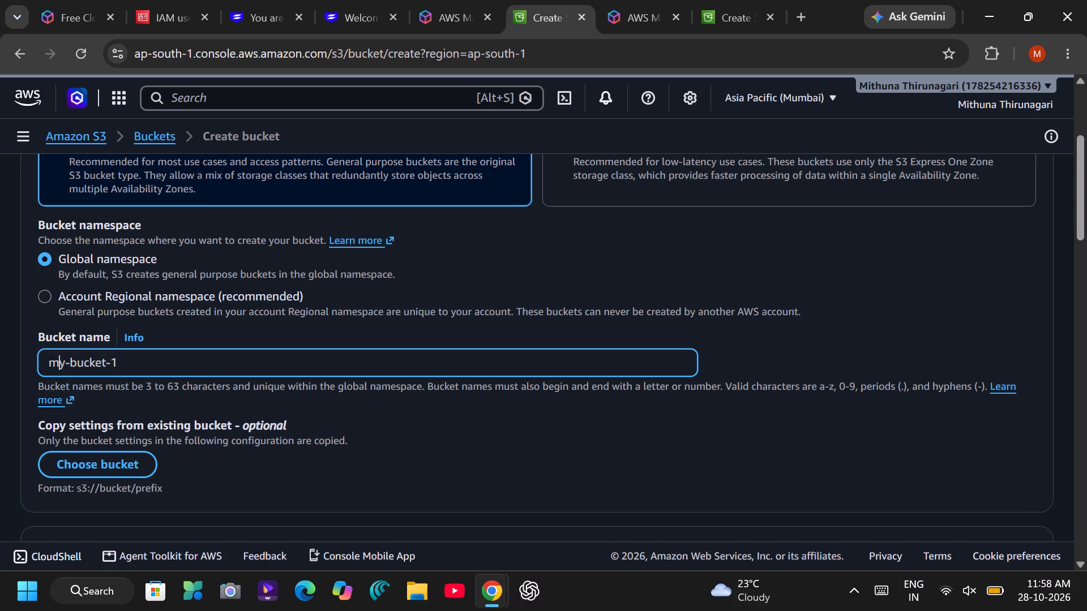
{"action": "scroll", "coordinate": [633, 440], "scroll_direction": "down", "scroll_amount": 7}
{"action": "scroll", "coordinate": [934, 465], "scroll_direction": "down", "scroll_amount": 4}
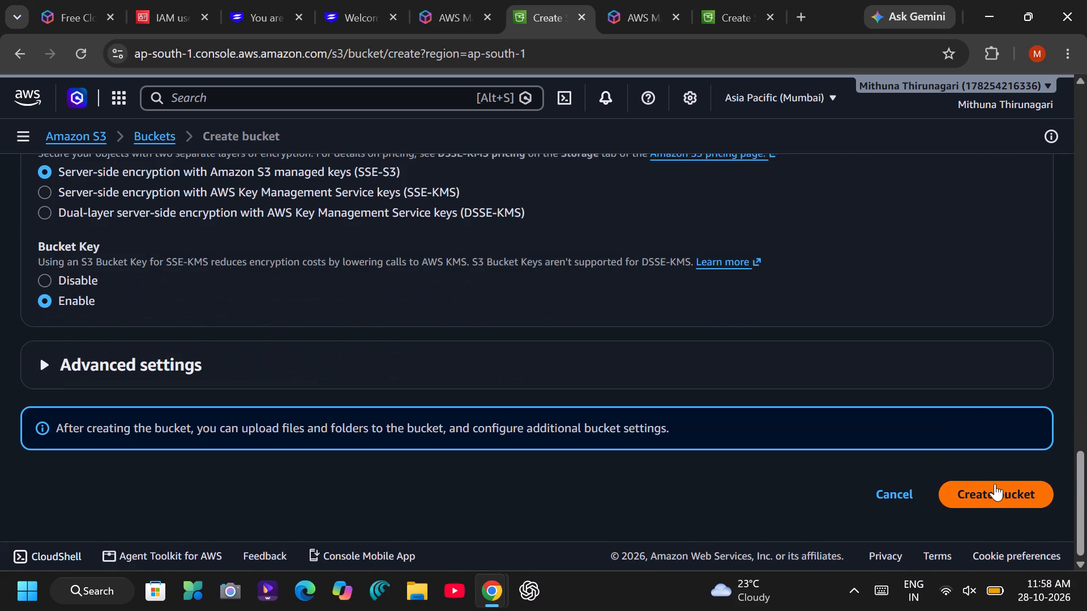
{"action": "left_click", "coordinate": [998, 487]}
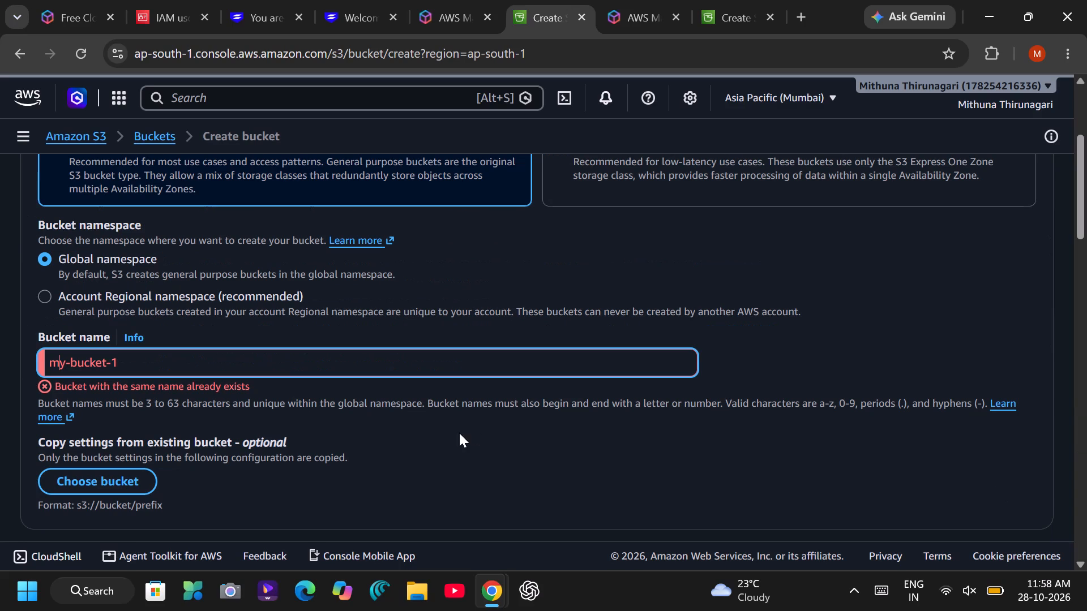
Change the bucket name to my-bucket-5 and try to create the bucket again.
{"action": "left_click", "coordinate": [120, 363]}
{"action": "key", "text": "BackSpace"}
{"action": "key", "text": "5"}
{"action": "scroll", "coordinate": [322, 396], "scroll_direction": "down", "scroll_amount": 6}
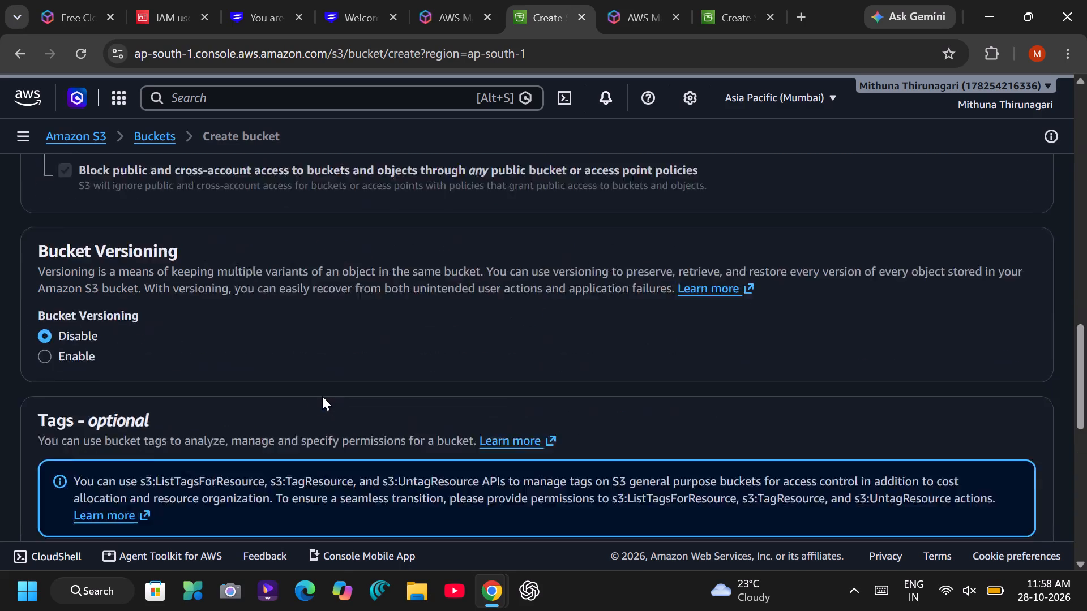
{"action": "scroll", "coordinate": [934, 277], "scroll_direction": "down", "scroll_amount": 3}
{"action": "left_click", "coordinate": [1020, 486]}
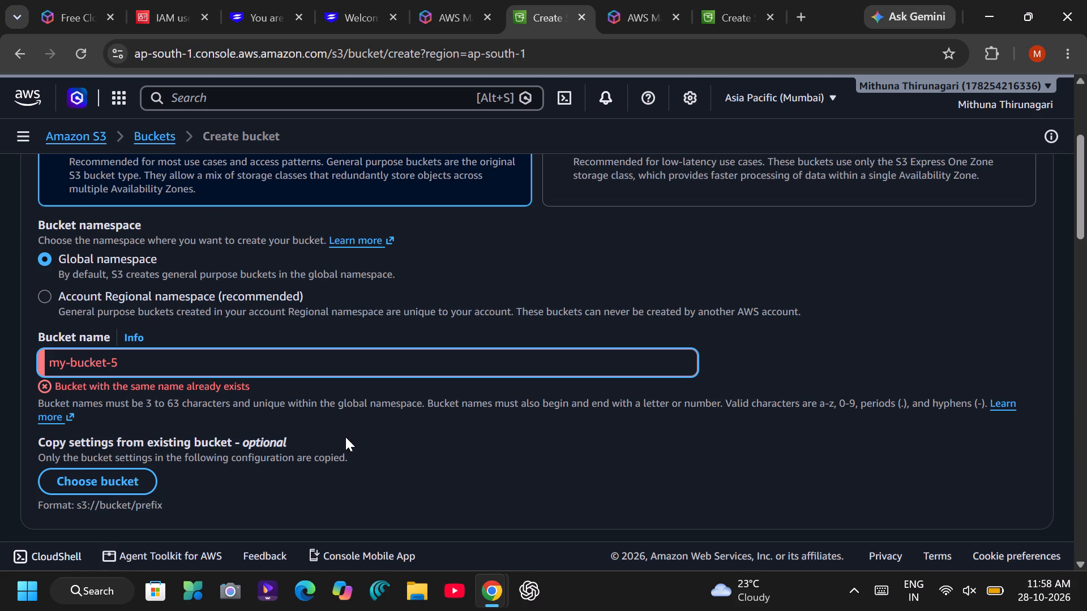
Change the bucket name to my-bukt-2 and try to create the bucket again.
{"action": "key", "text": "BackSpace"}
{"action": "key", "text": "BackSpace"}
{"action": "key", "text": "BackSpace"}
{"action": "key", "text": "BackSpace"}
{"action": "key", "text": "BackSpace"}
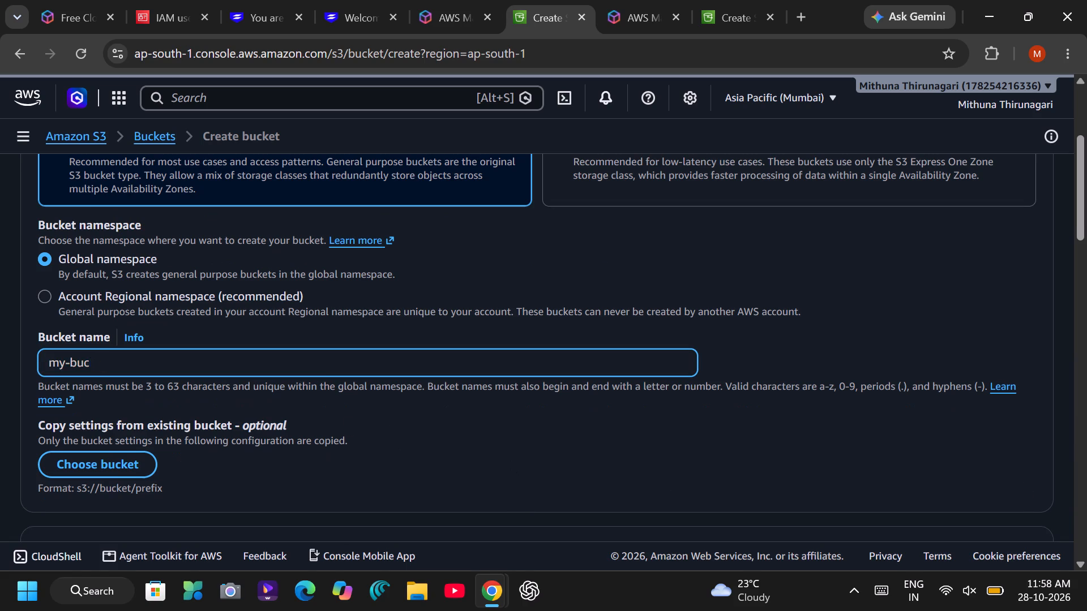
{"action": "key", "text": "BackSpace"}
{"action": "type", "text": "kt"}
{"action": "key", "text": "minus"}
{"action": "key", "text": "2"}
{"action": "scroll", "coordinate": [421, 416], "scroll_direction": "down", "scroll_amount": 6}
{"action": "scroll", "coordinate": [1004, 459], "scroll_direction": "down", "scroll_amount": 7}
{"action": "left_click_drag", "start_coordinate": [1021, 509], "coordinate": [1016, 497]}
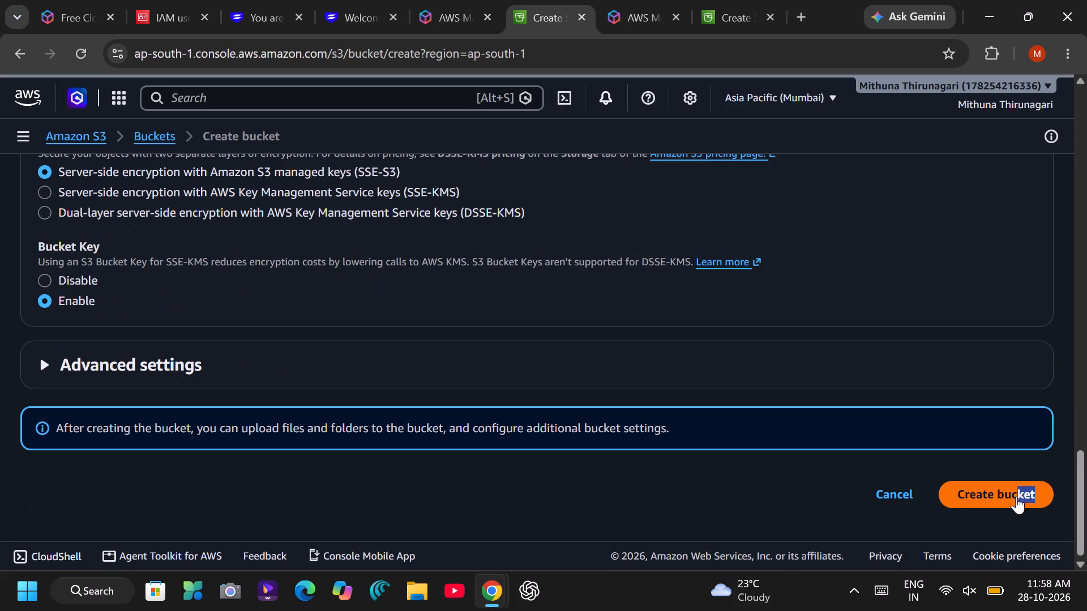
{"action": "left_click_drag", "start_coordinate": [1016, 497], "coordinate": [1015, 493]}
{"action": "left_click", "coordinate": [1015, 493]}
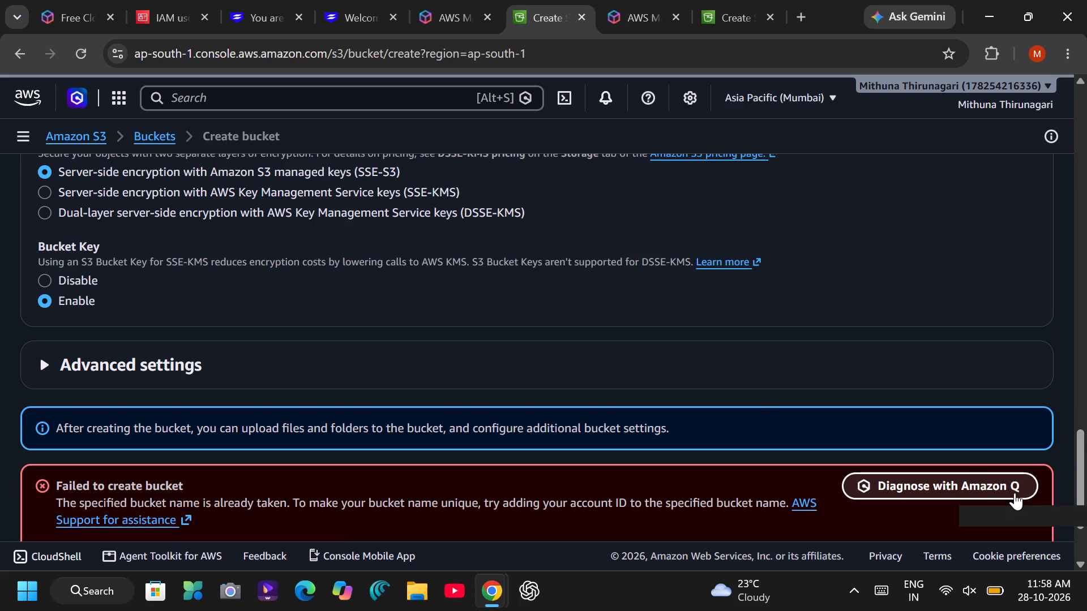
Leave the bucket creation form and open the existing bucket mrud-first-bucket1 to view its objects.
{"action": "scroll", "coordinate": [756, 407], "scroll_direction": "down", "scroll_amount": 1}
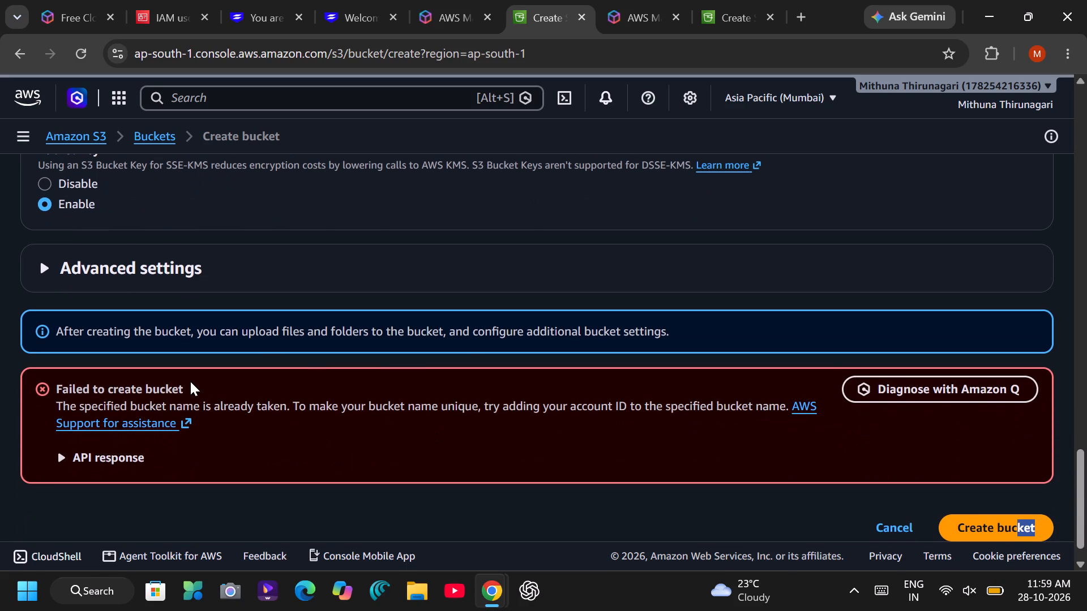
{"action": "scroll", "coordinate": [597, 279], "scroll_direction": "up", "scroll_amount": 4}
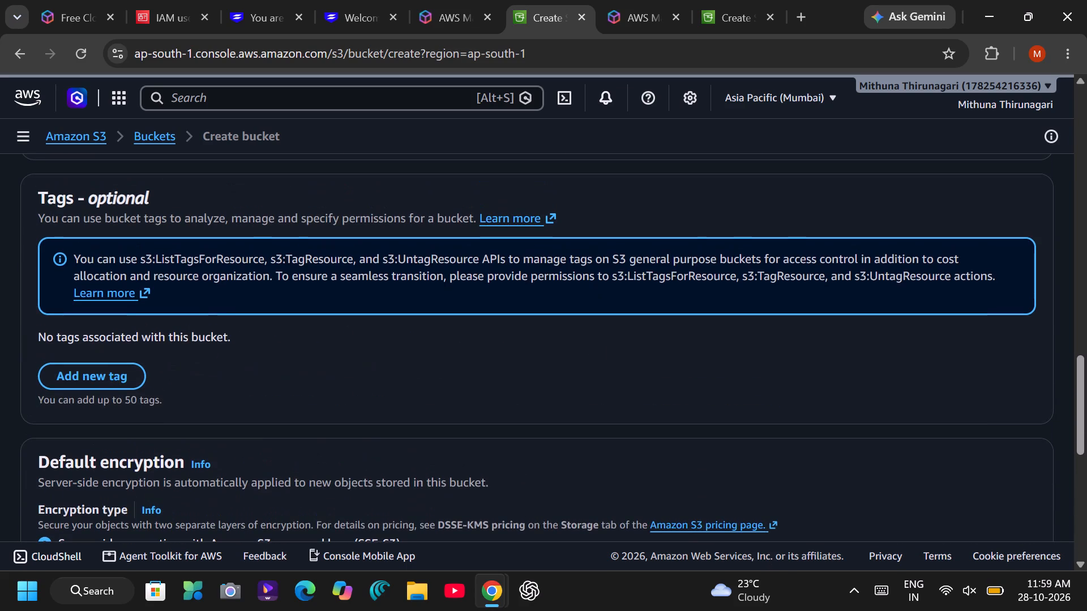
{"action": "scroll", "coordinate": [168, 302], "scroll_direction": "up", "scroll_amount": 5}
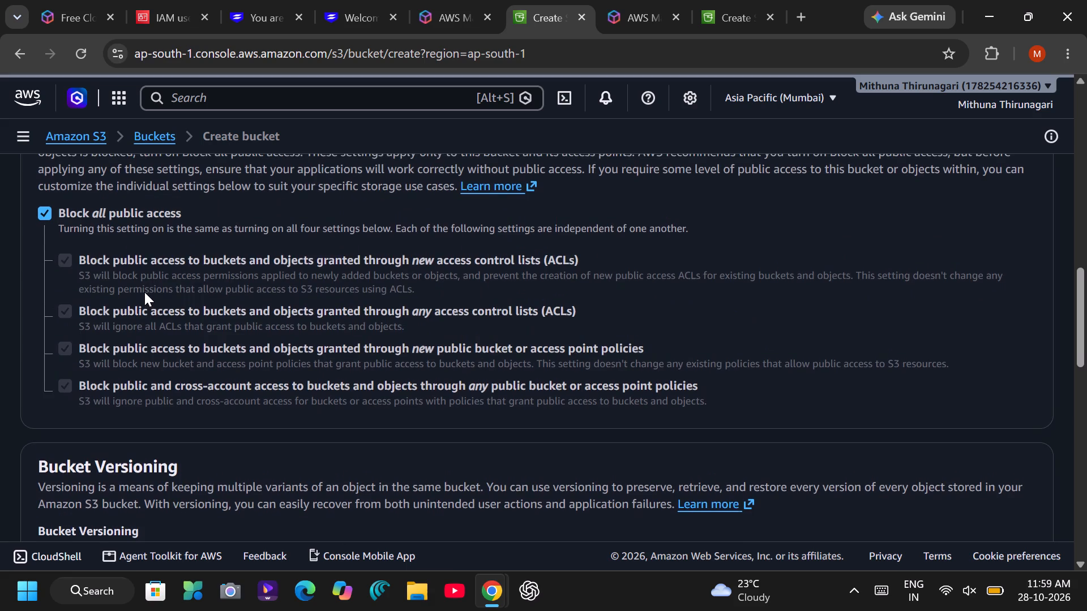
{"action": "scroll", "coordinate": [138, 292], "scroll_direction": "up", "scroll_amount": 4}
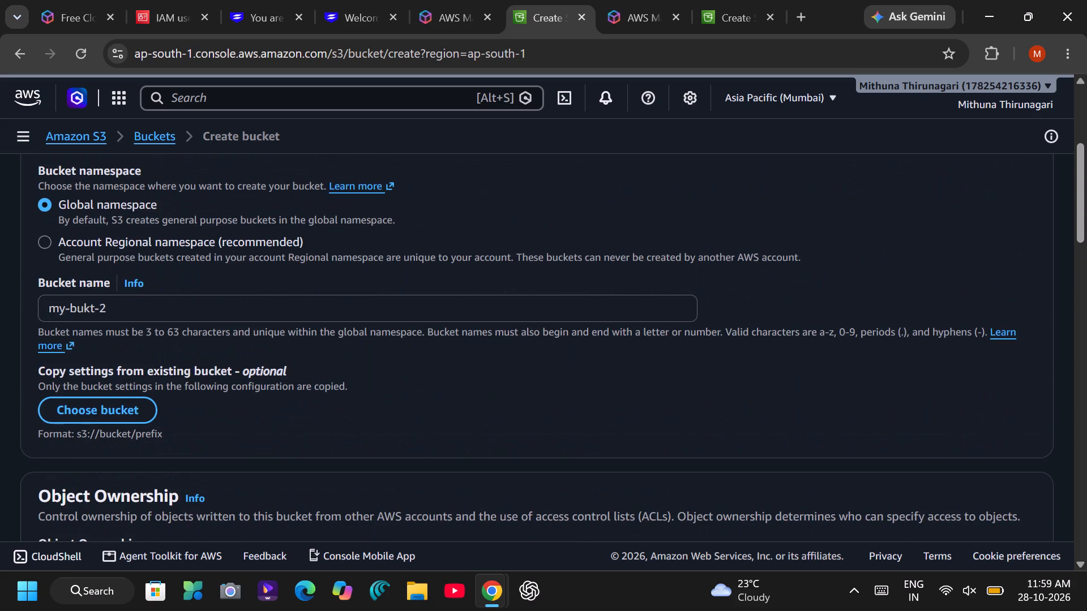
{"action": "scroll", "coordinate": [134, 309], "scroll_direction": "up", "scroll_amount": 4}
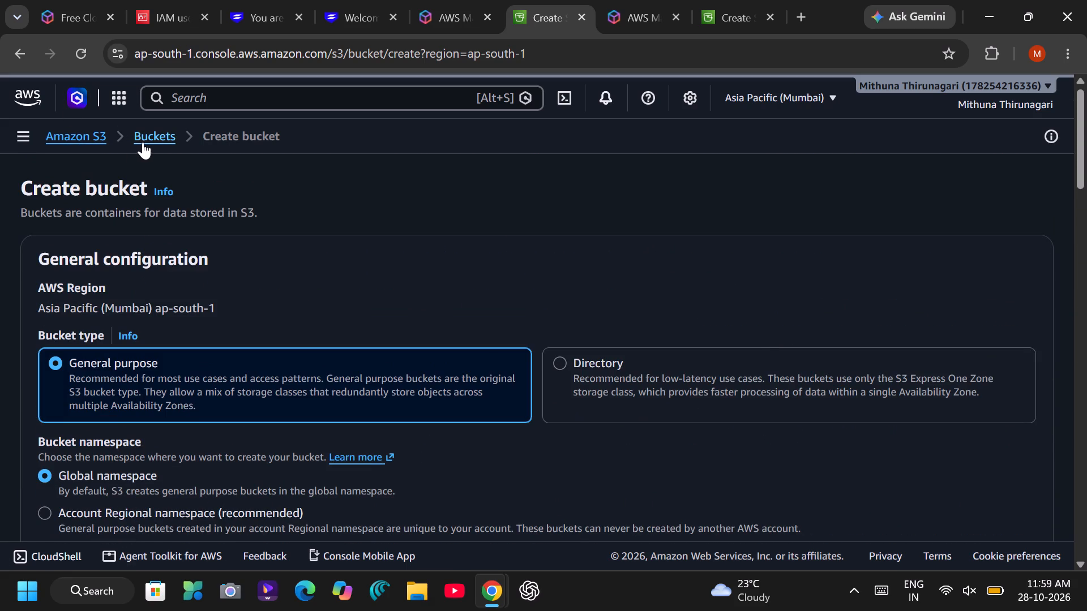
{"action": "left_click", "coordinate": [143, 142]}
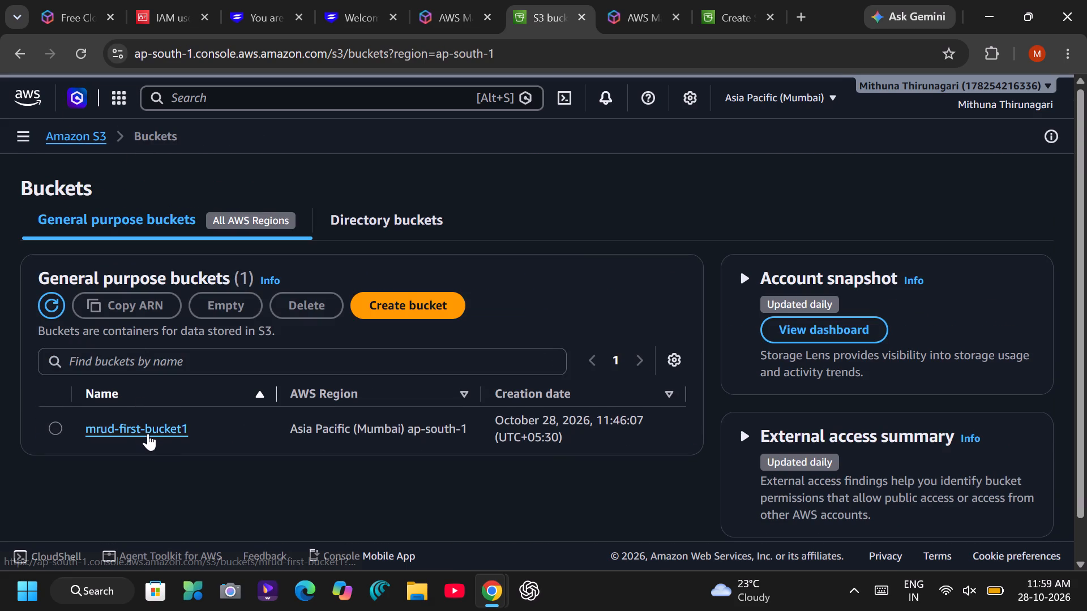
{"action": "left_click", "coordinate": [148, 433]}
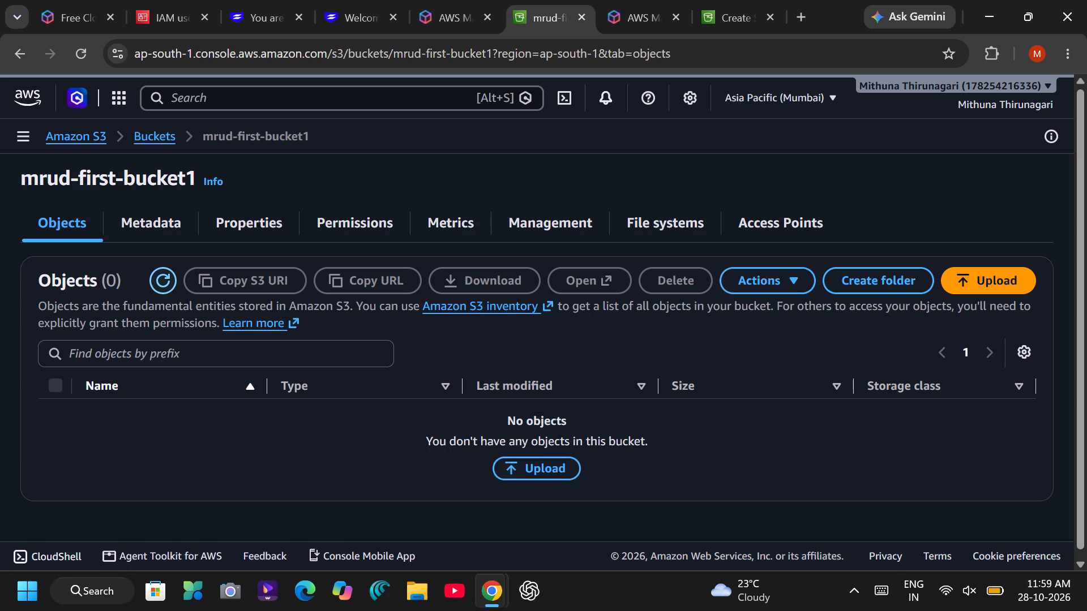
Close the browser window.
{"action": "left_click", "coordinate": [1085, 0]}
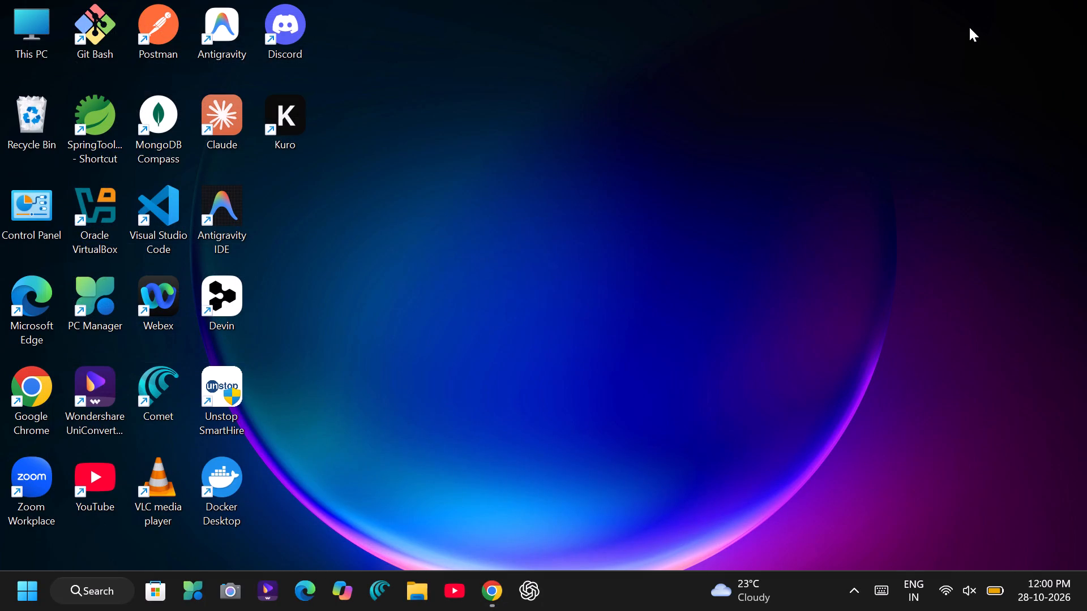
Open the Shut Down Windows dialog from the desktop.
{"action": "key", "text": "alt+F4"}
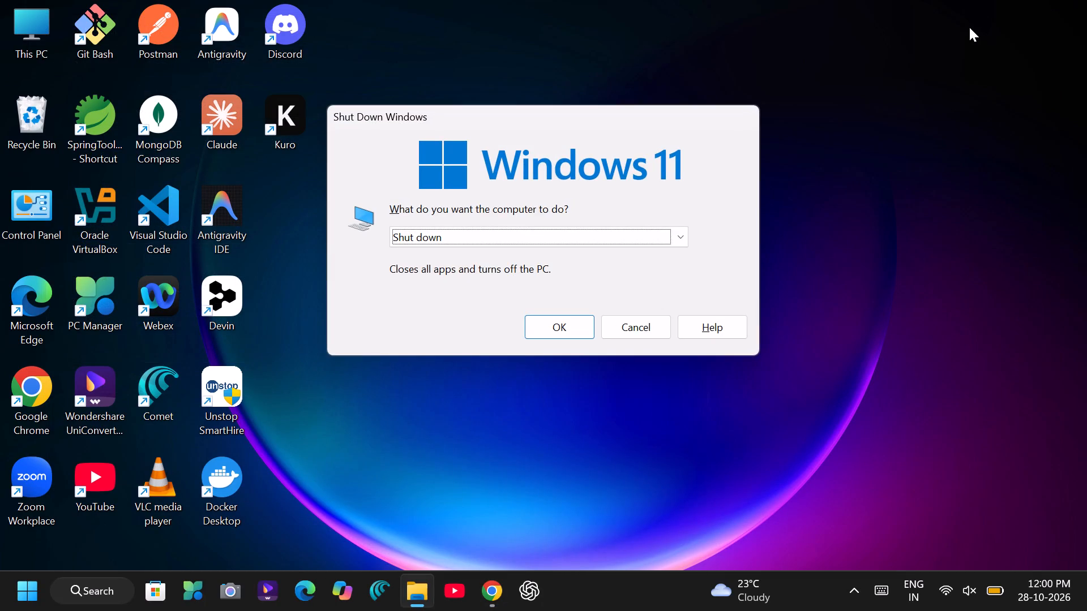